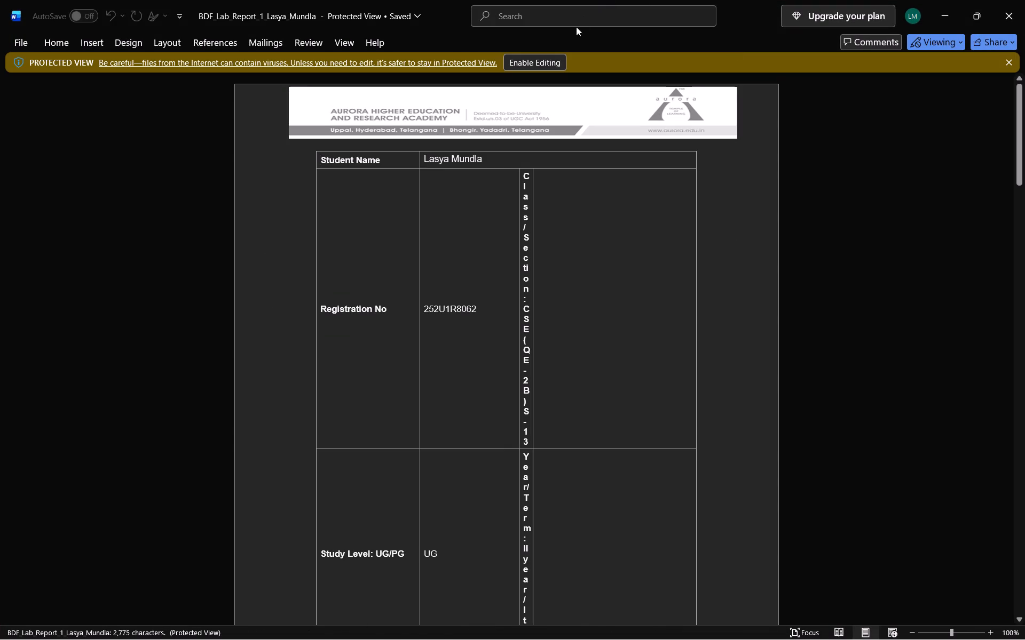
click(538, 66)
click(525, 271)
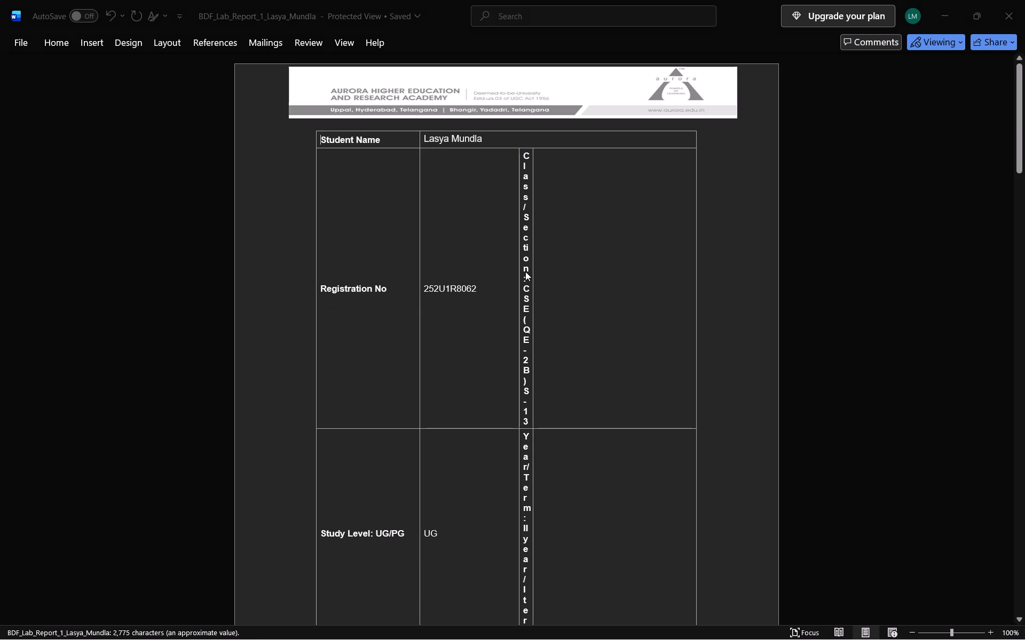
scroll(521, 356, down, 3)
scroll(521, 356, up, 1)
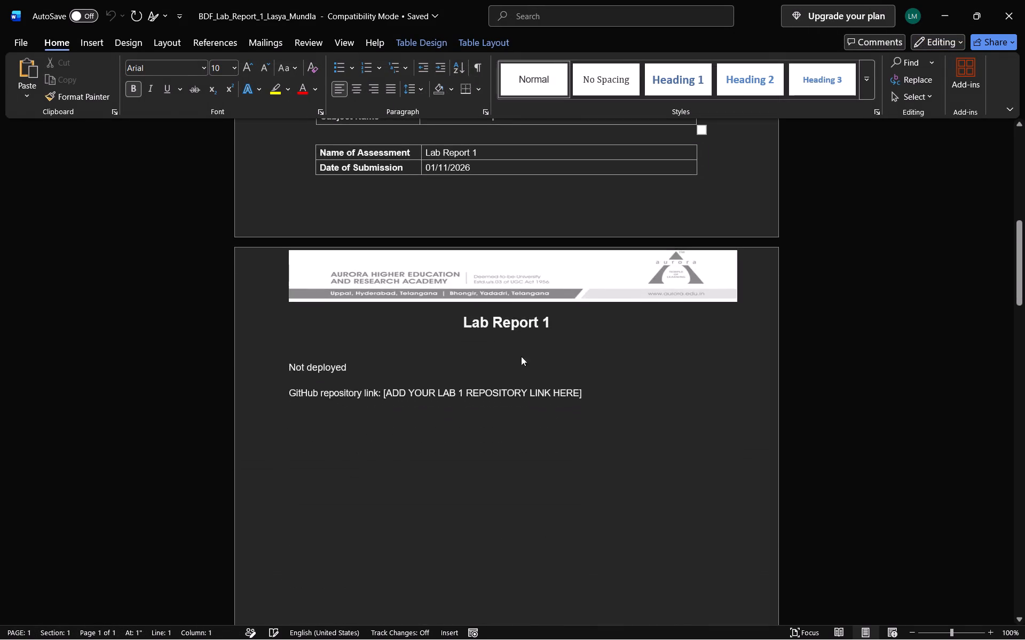
scroll(521, 356, up, 2)
Delete the vertically wrapped Year/Term text from the narrow cell in the Study Level row of the student table.
right_click(522, 357)
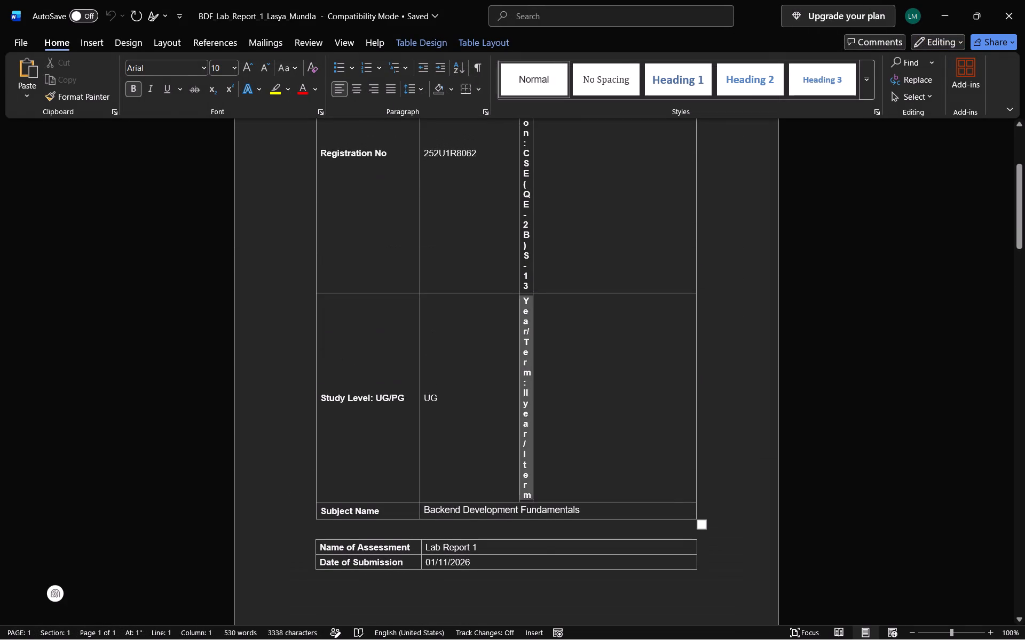
key(BackSpace)
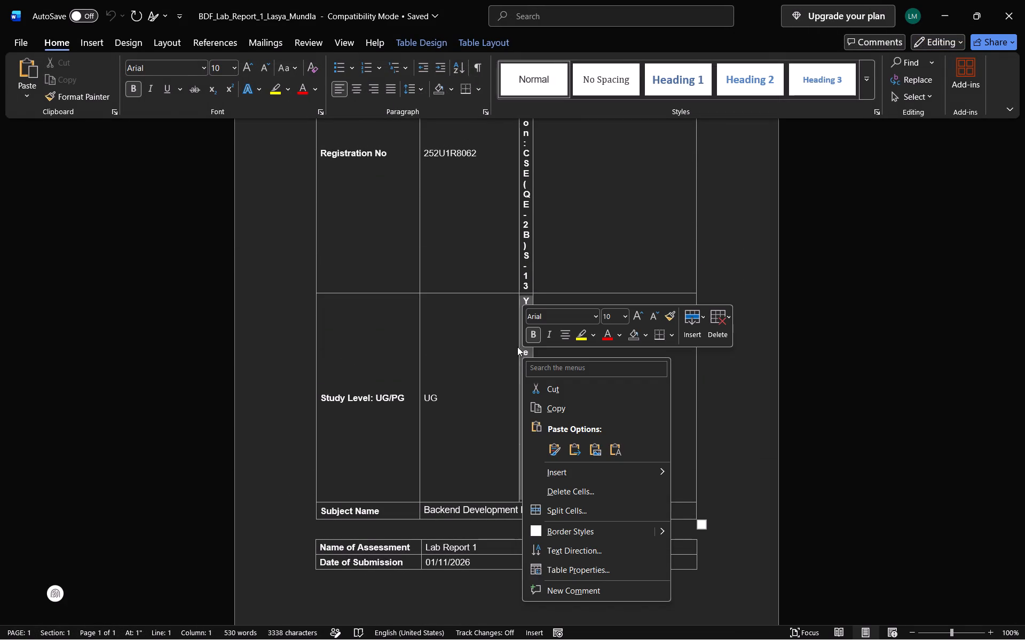
click(522, 291)
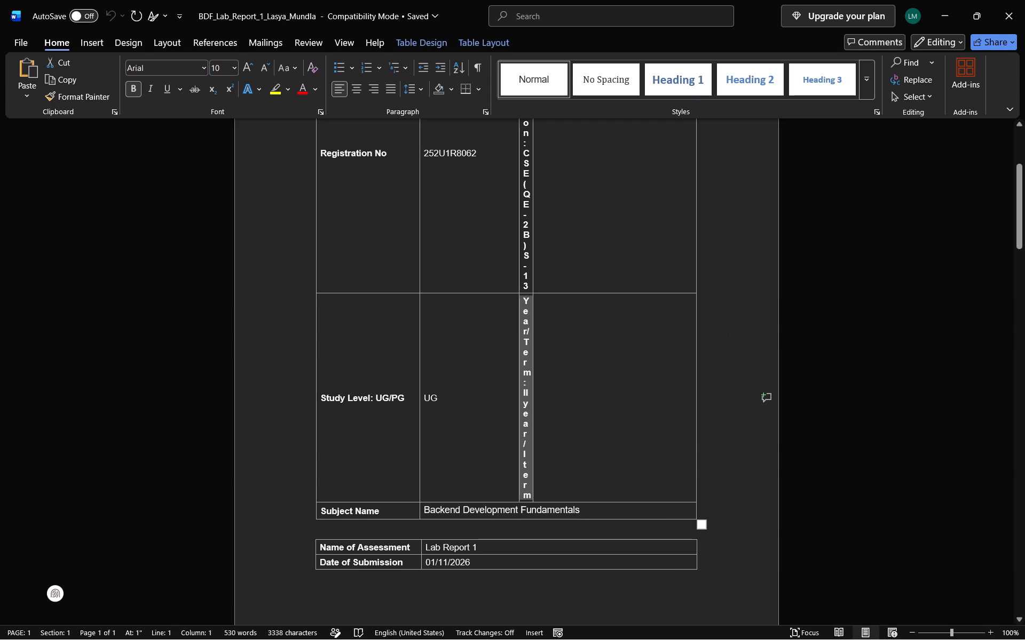
click(525, 425)
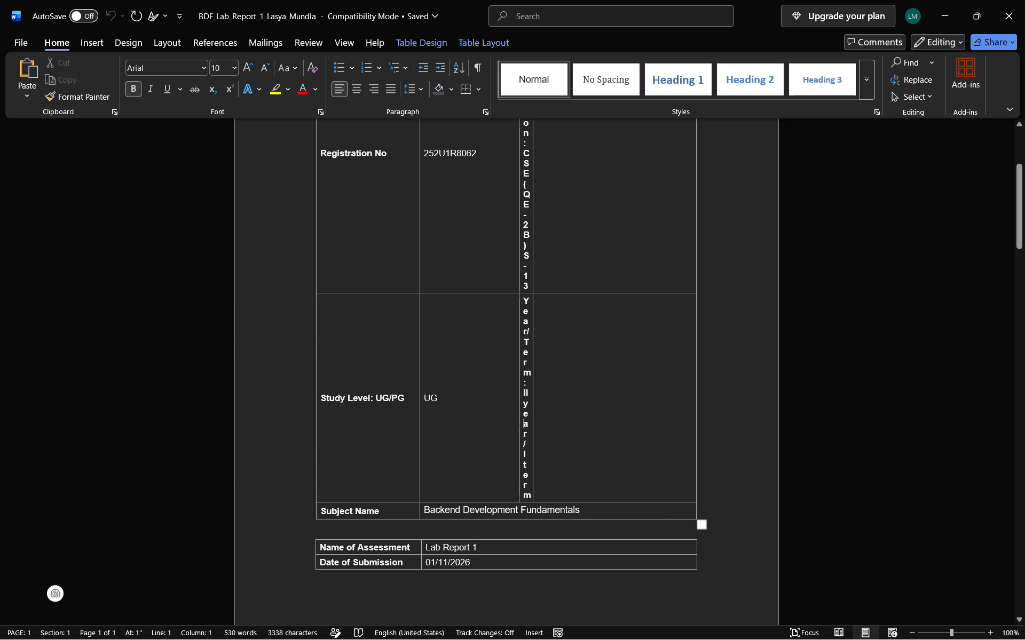
drag(520, 416, 508, 415)
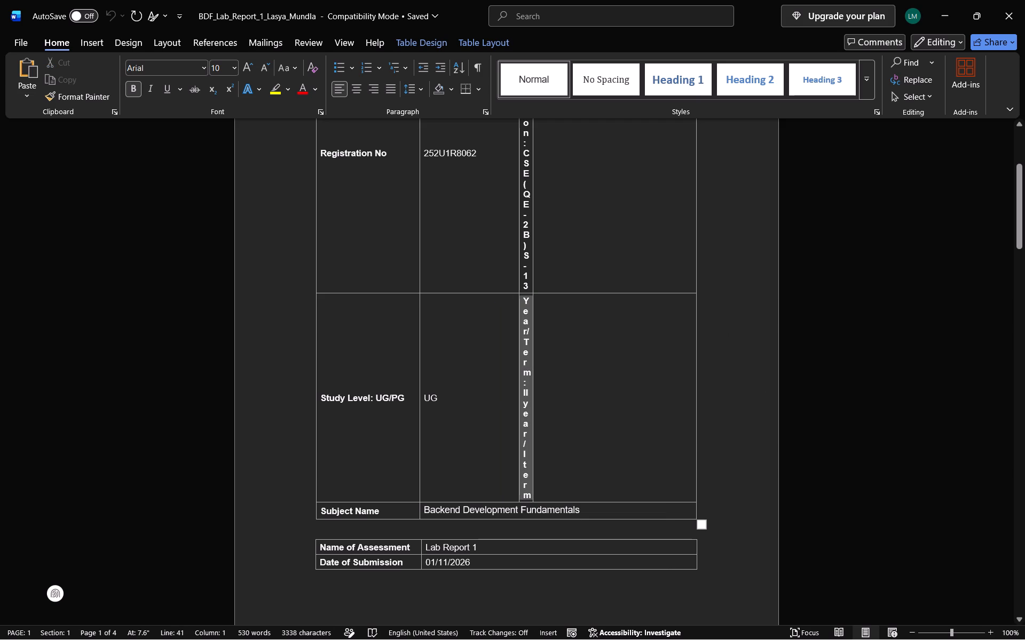
drag(508, 415, 480, 412)
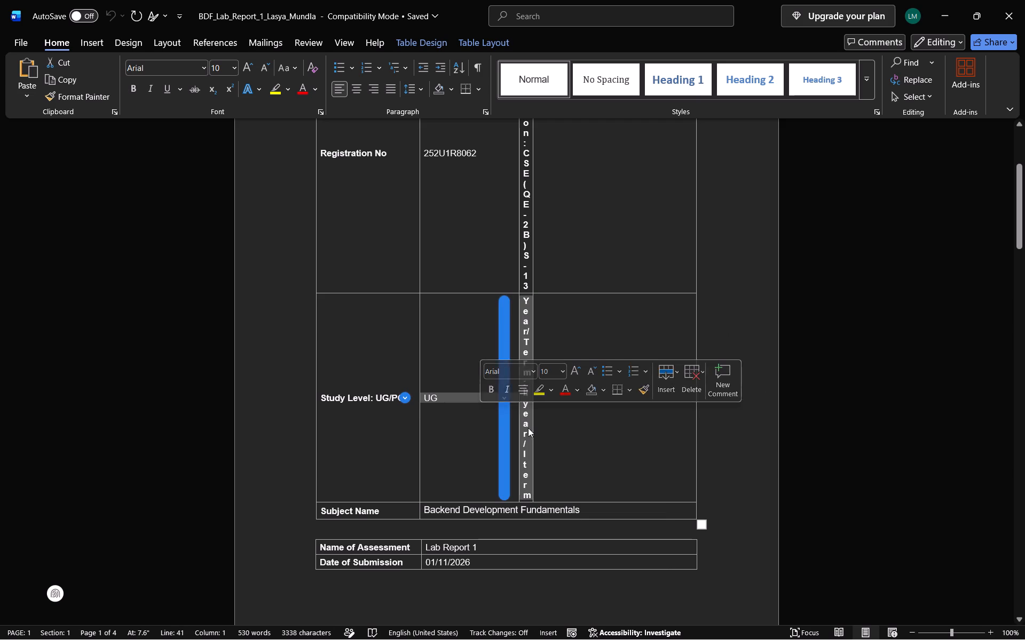
click(527, 428)
drag(529, 495, 525, 409)
key(BackSpace)
key(BackSpace)
key(BackSpace)
key(BackSpace)
key(BackSpace)
key(BackSpace)
key(BackSpace)
key(BackSpace)
key(BackSpace)
key(BackSpace)
key(BackSpace)
key(BackSpace)
key(BackSpace)
key(BackSpace)
key(BackSpace)
key(BackSpace)
key(BackSpace)
key(BackSpace)
key(BackSpace)
key(BackSpace)
key(BackSpace)
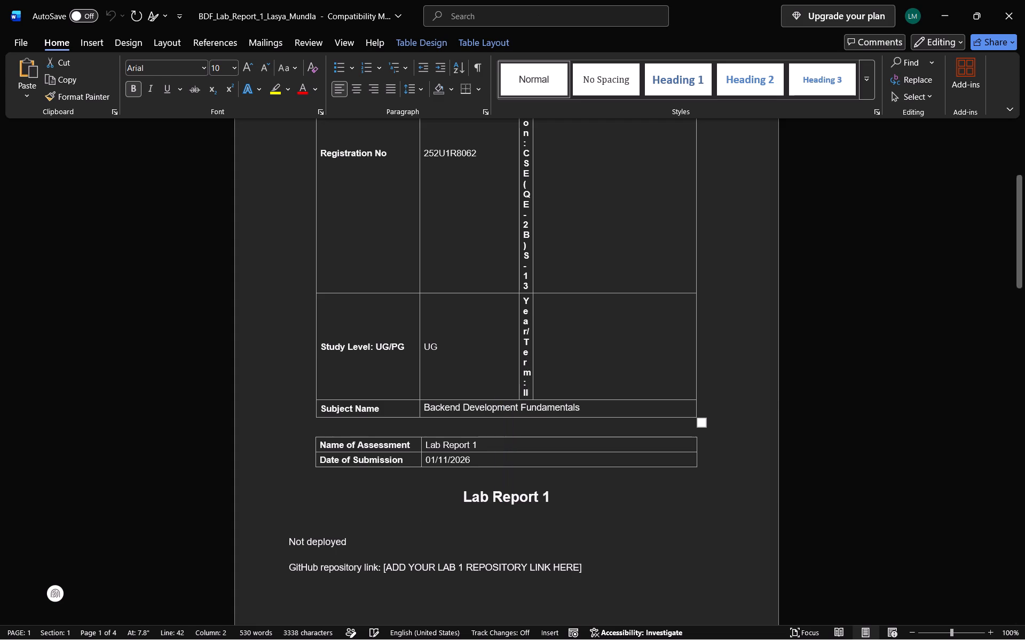
key(BackSpace)
key(BackSpace)
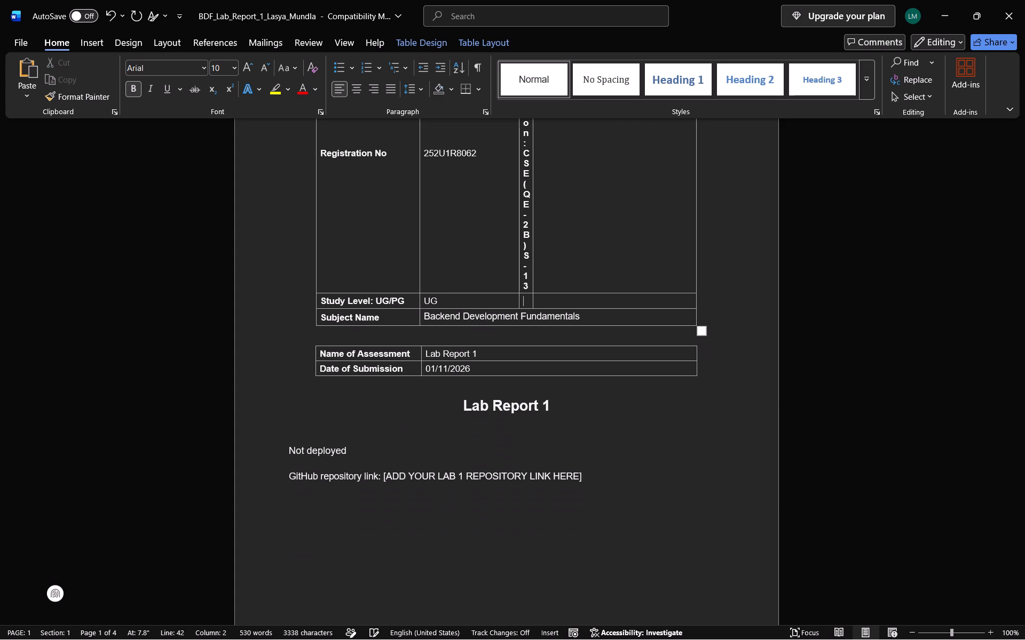
key(BackSpace)
key(BackSpace)
Delete the vertically wrapped class and section text from the narrow cell in the Registration No row.
scroll(525, 409, up, 1)
drag(528, 463, 521, 213)
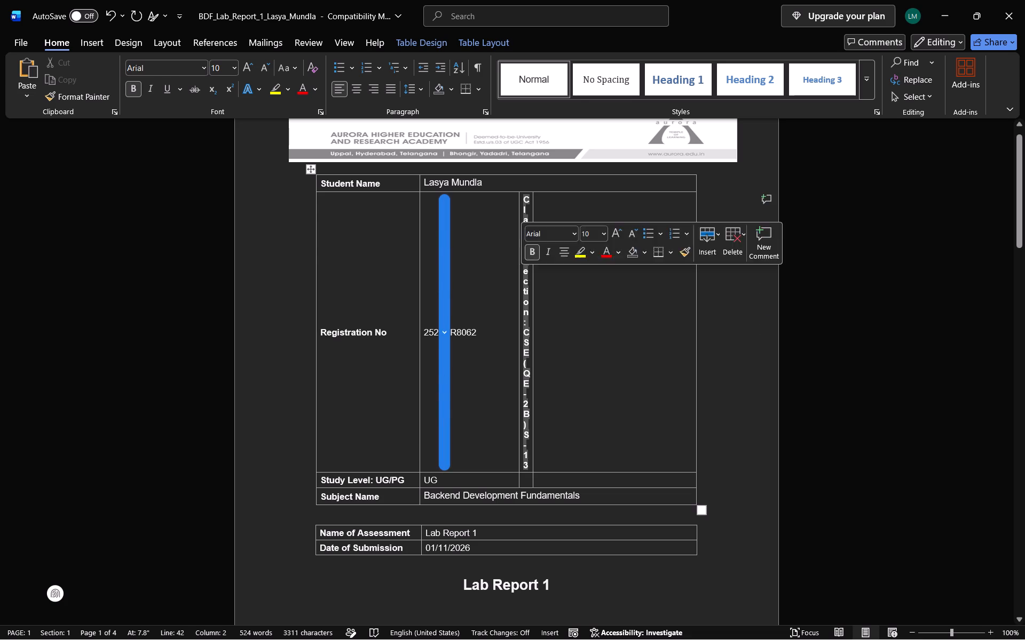
key(BackSpace)
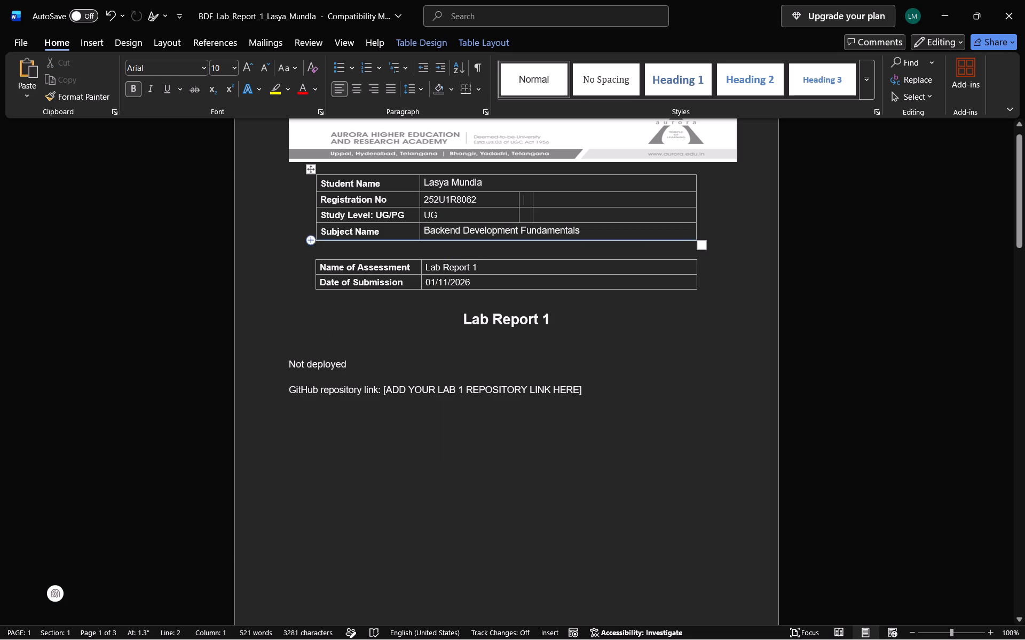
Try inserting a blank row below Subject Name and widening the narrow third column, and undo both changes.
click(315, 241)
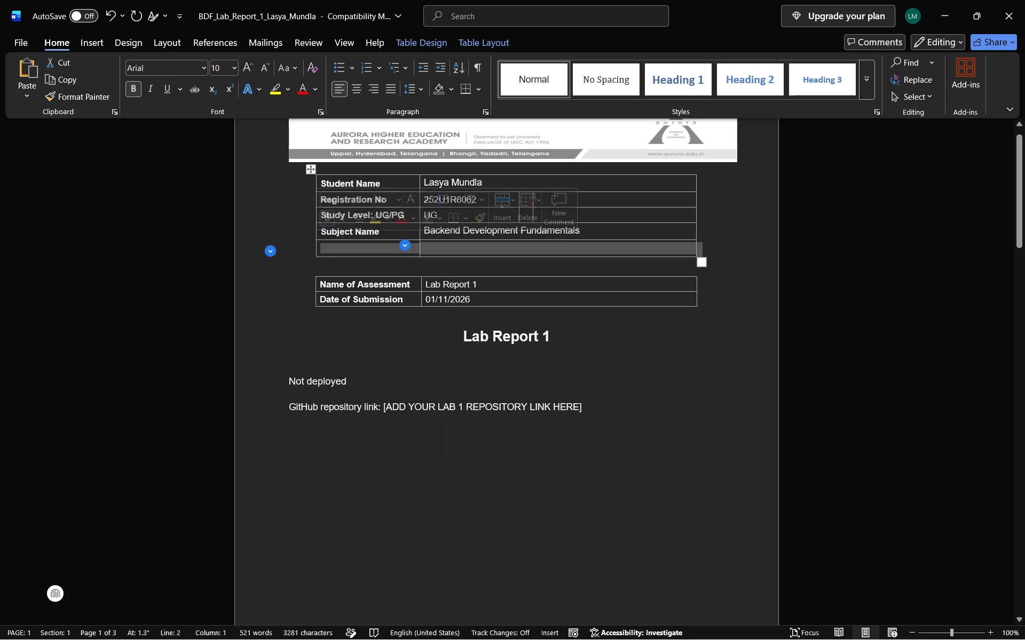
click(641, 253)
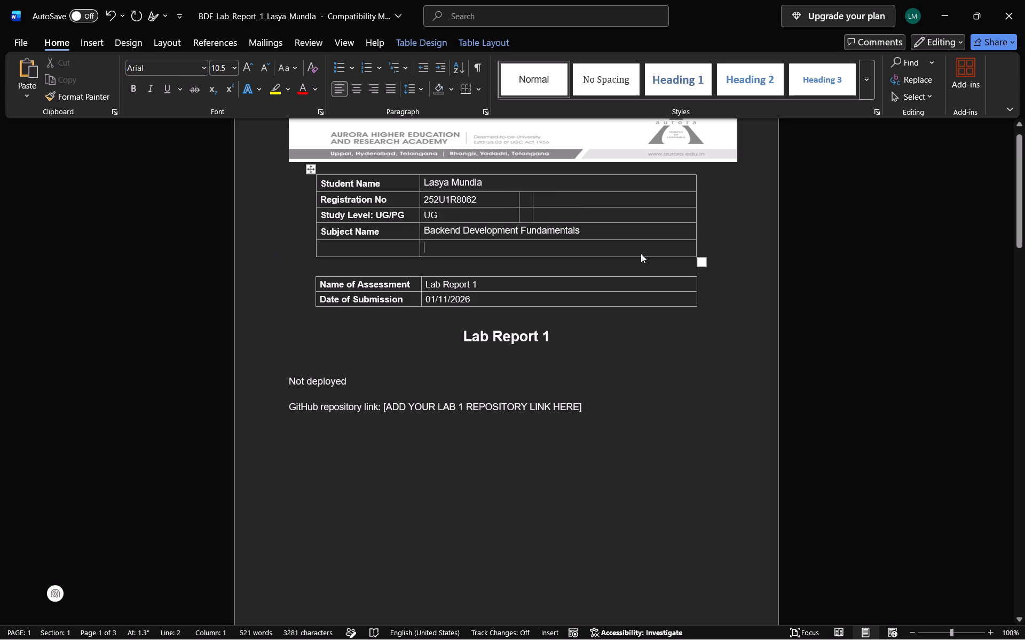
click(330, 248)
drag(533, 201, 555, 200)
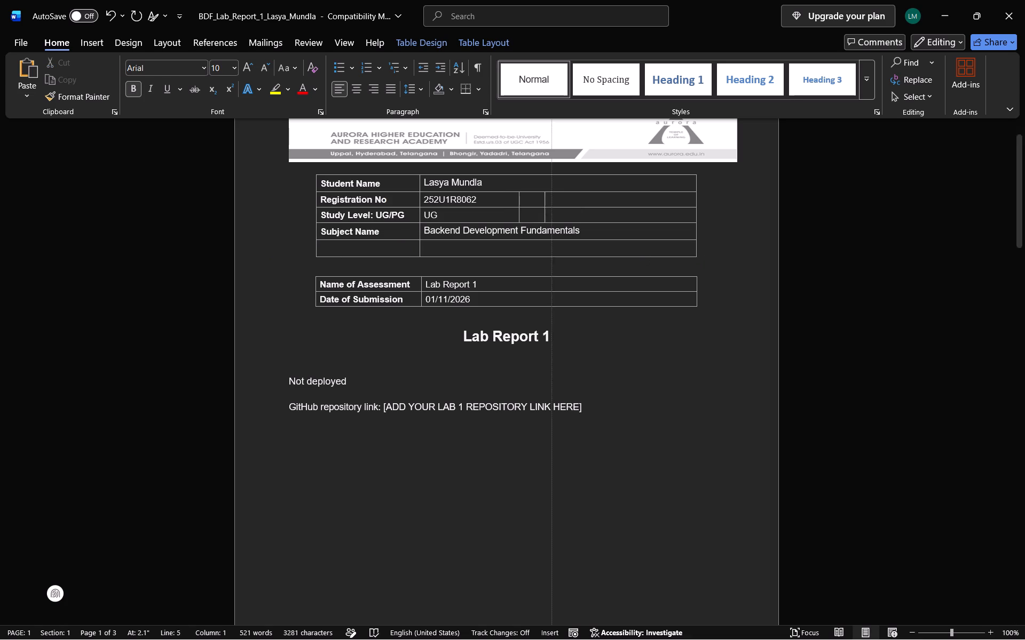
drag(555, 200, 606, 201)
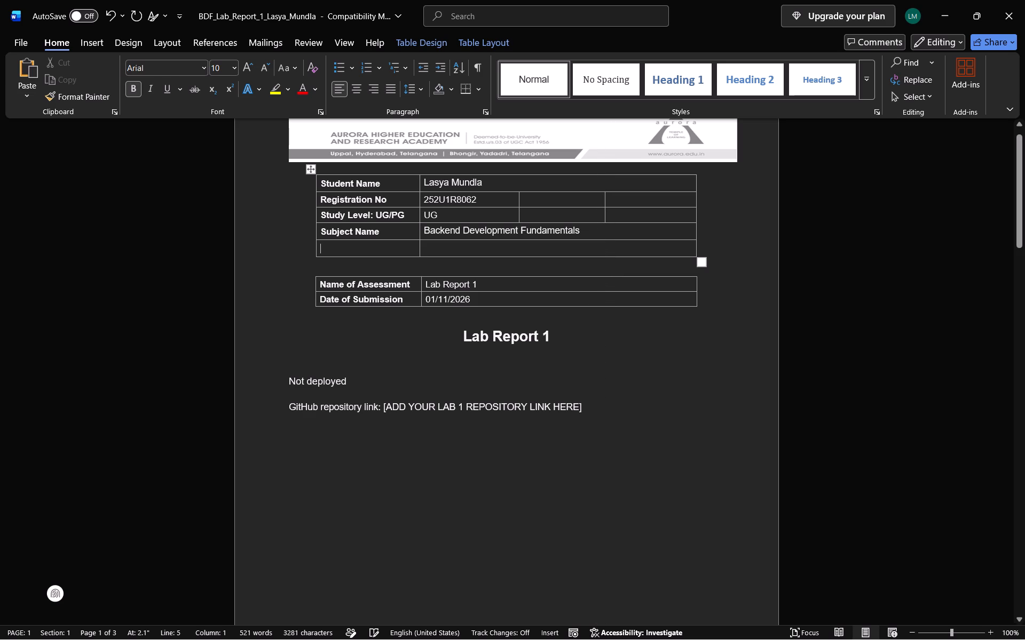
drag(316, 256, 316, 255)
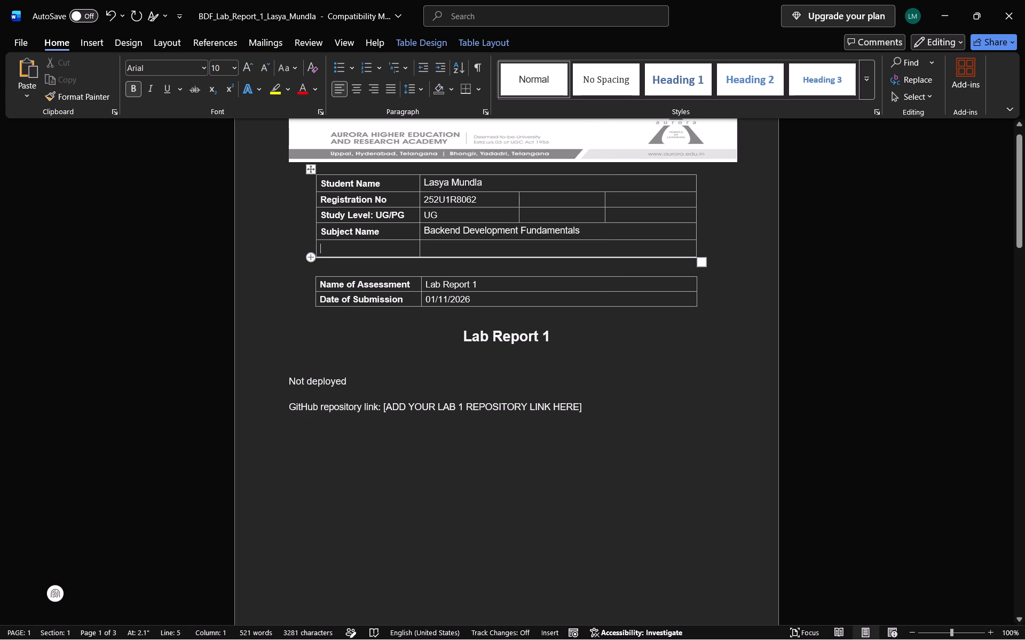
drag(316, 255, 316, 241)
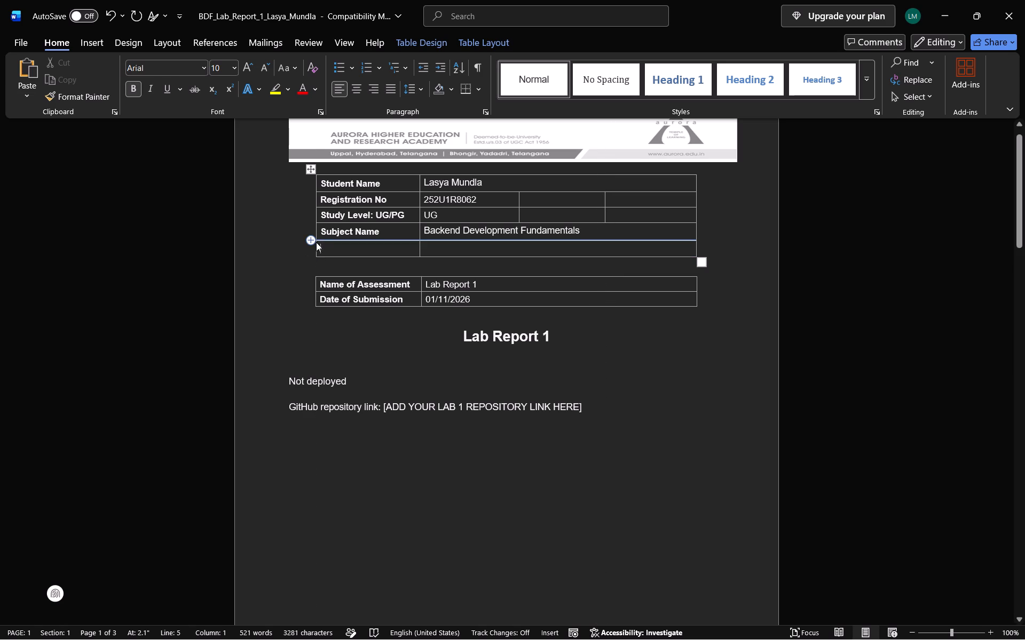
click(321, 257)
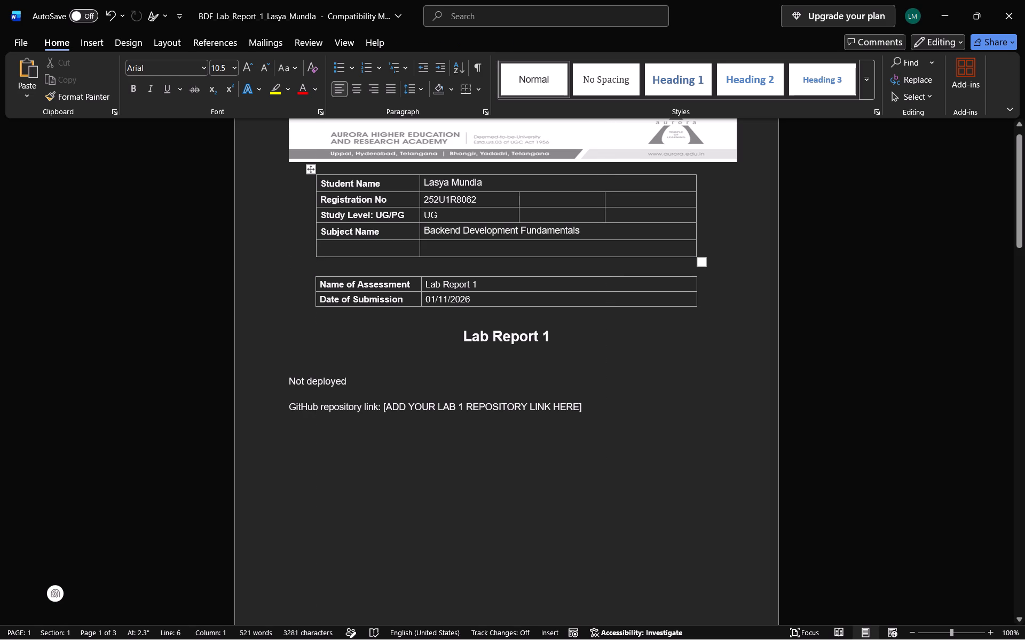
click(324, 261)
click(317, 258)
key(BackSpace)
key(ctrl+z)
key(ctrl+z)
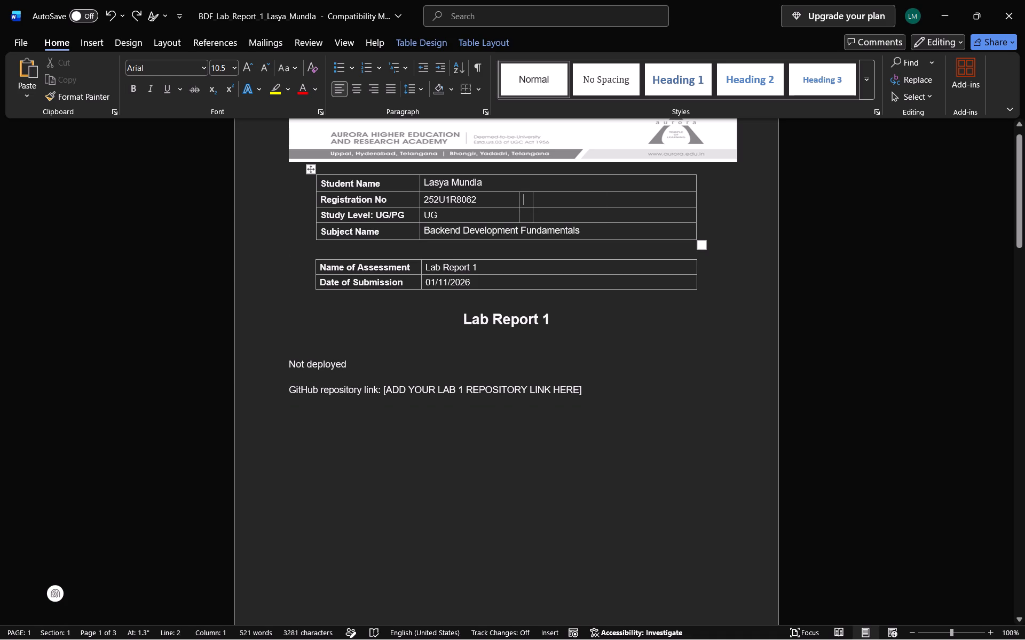
Widen the empty narrow third column and enter the label "Section:" in the Registration No row, applying bold.
drag(533, 203, 588, 198)
click(549, 204)
text(section)
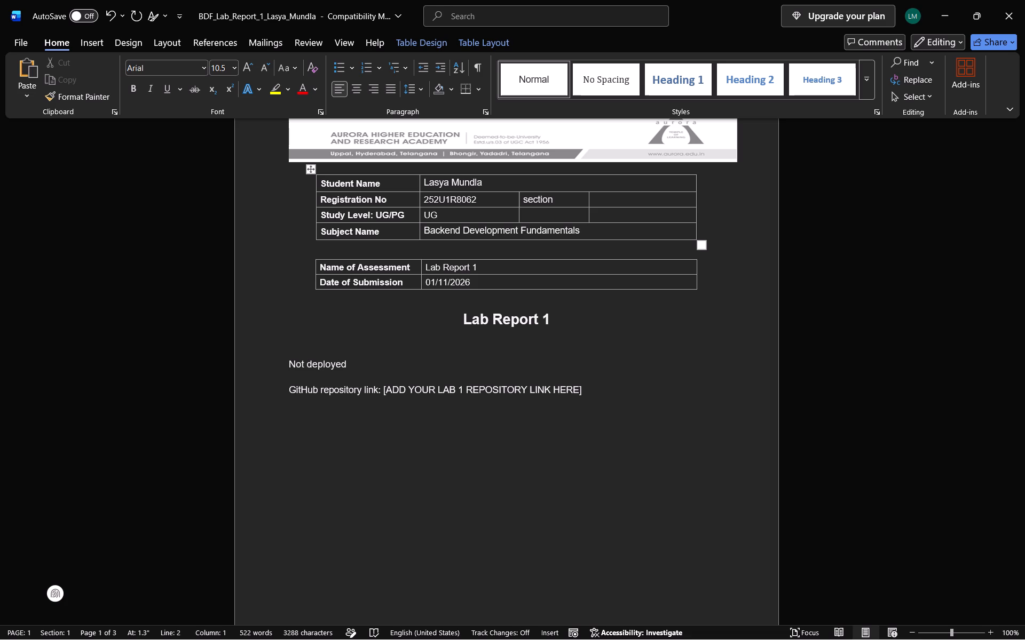
key(shift+colon)
drag(562, 205, 526, 201)
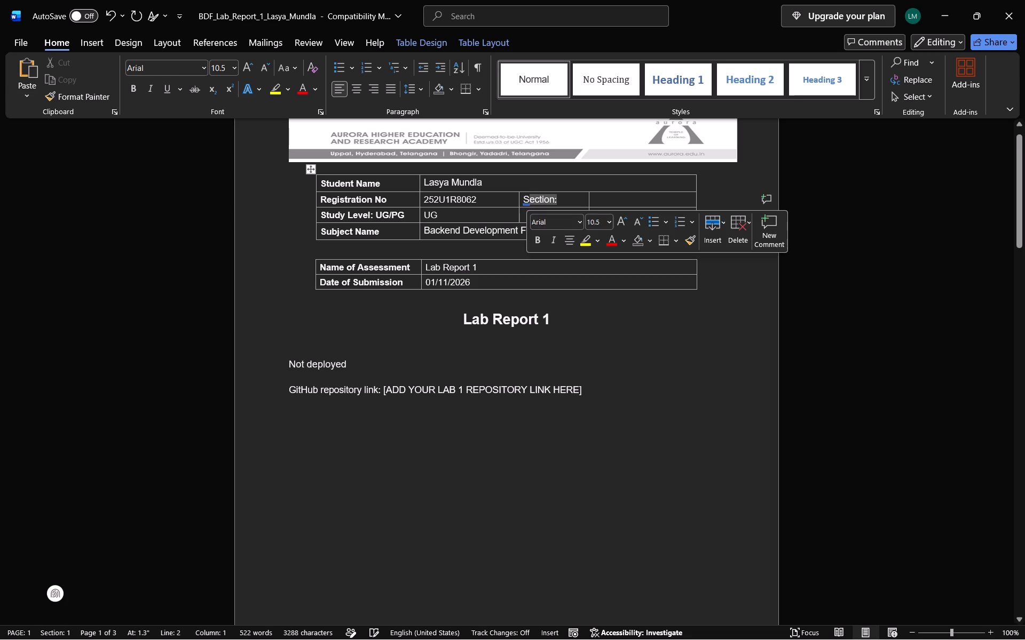
click(537, 234)
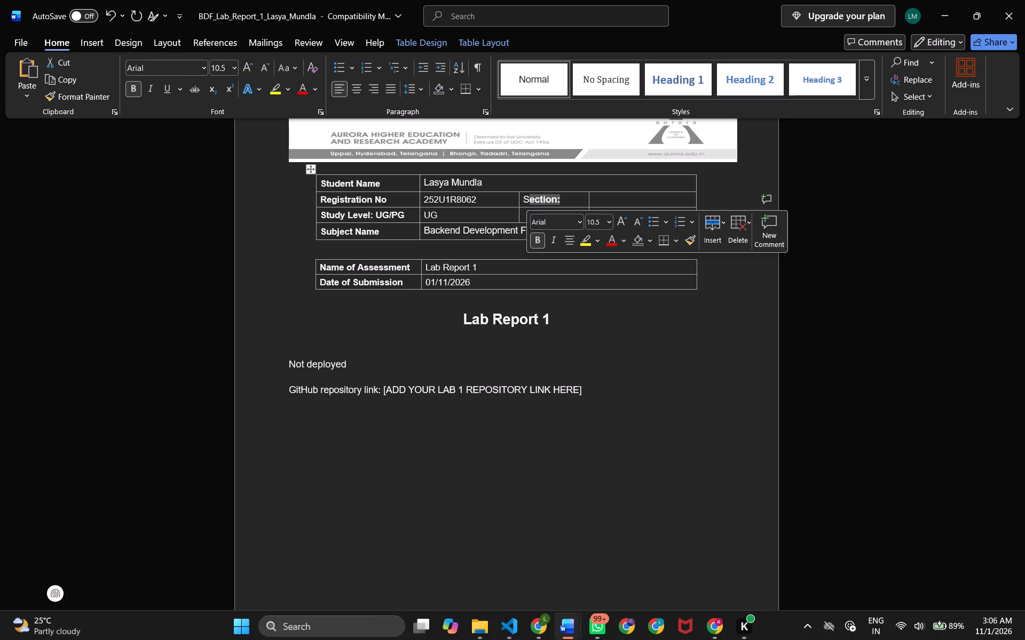
Check the table labels in the open Advanced Data Structures lab report and extend the Section label to an all-bold "Class&Section:".
click(508, 561)
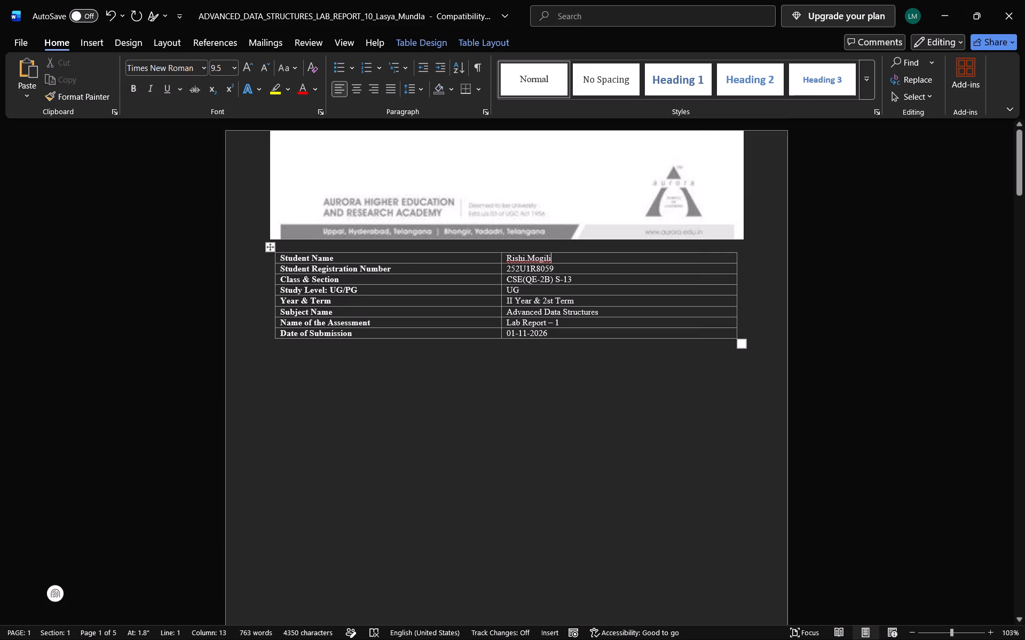
click(946, 25)
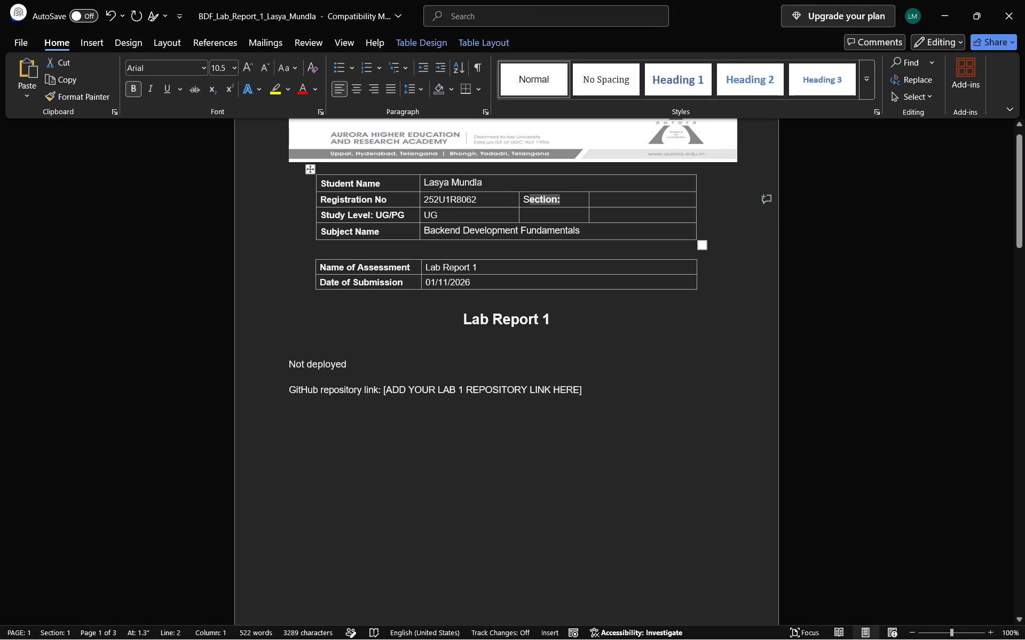
click(523, 204)
text(Class)
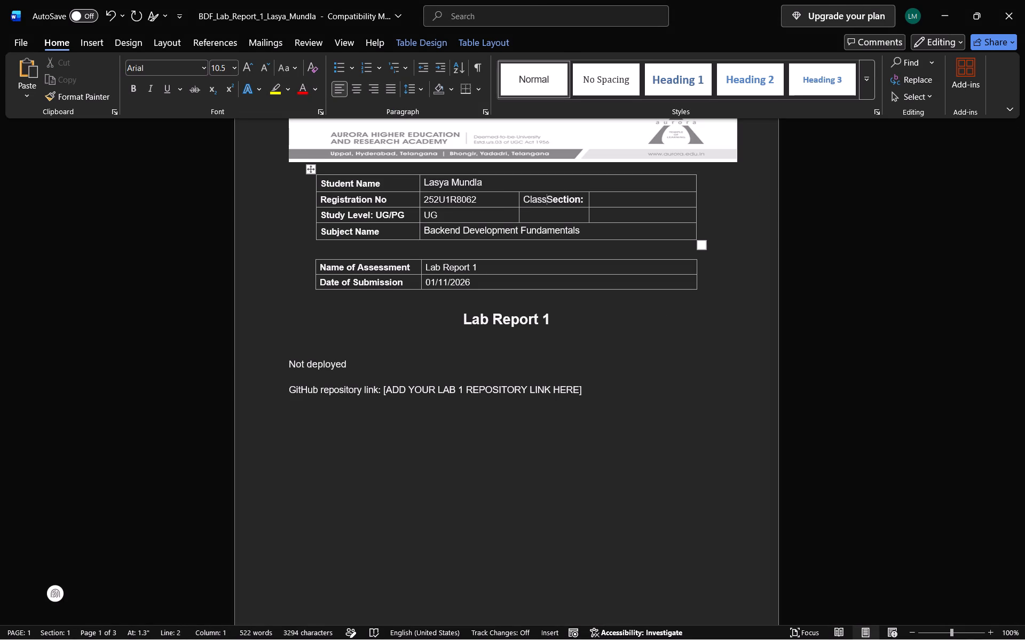
key(shift+ampersand)
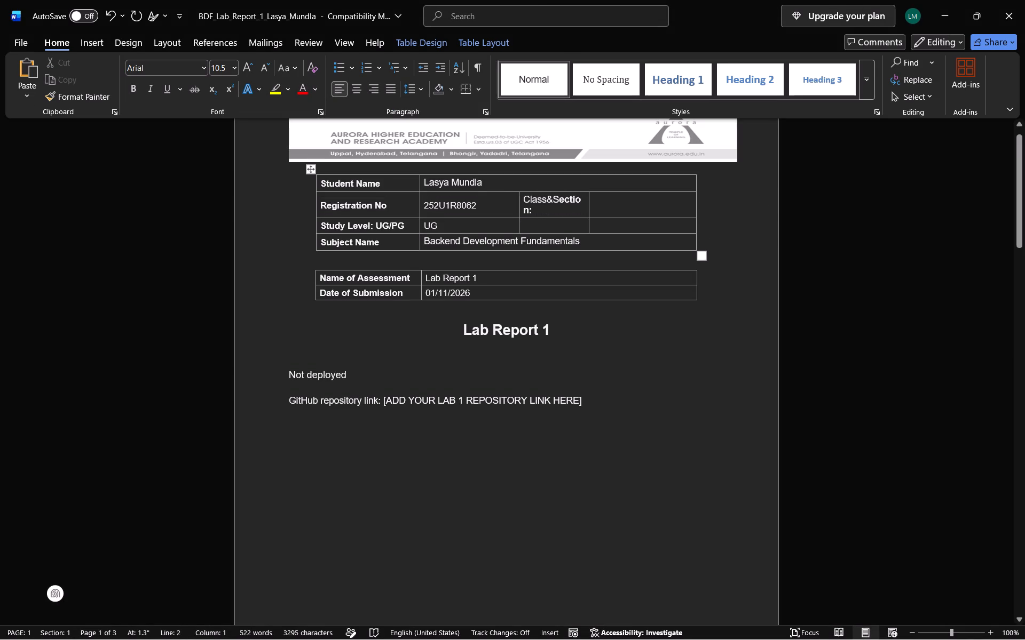
drag(539, 216, 523, 201)
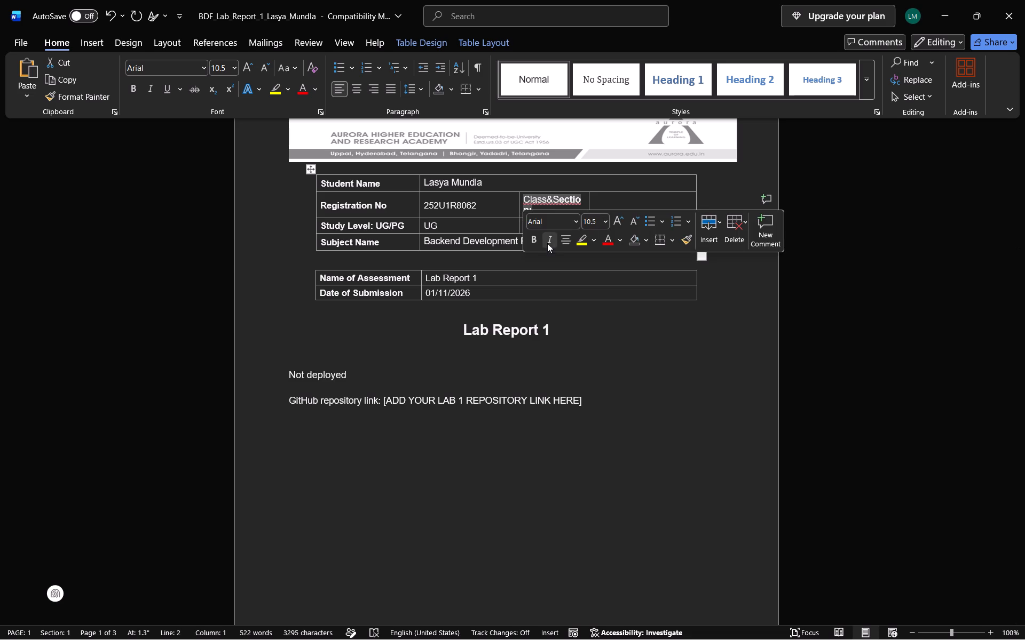
click(534, 241)
click(586, 202)
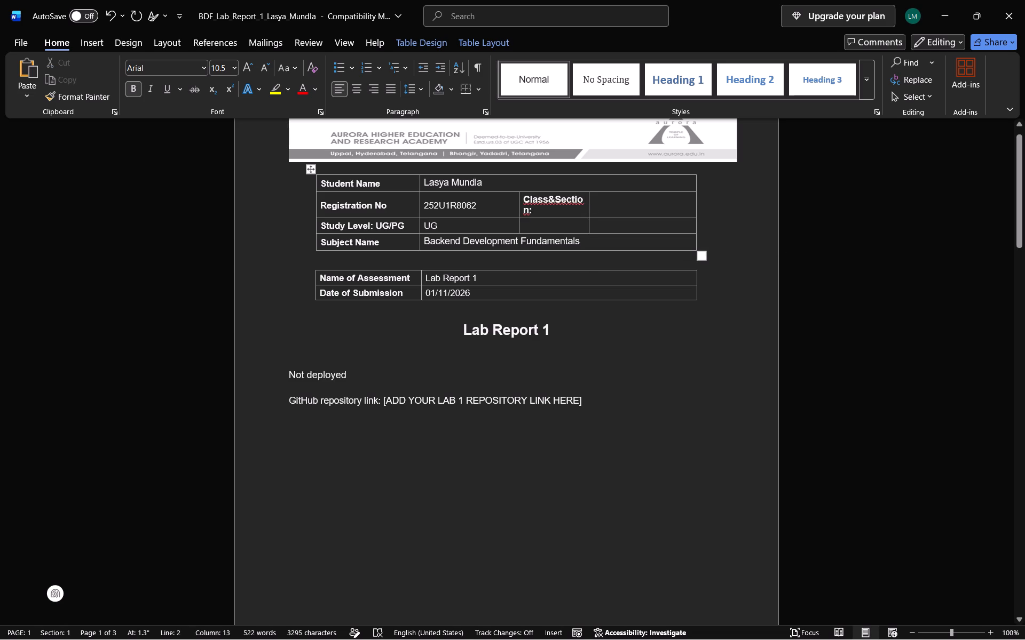
Widen the "Class&Section:" cell in the Registration No row so the label fits on one line.
drag(590, 202, 604, 201)
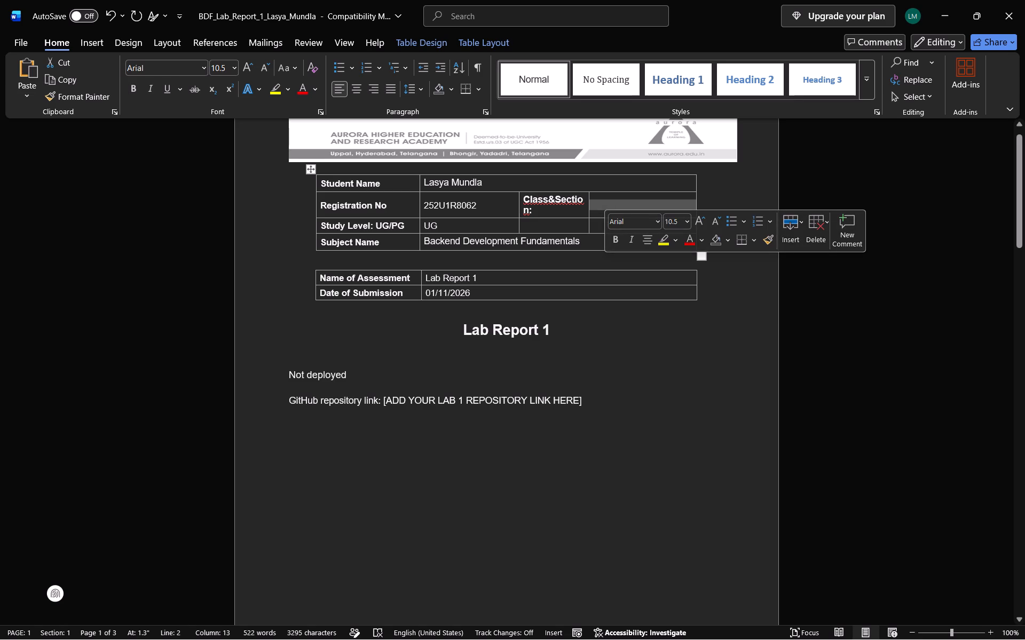
click(592, 213)
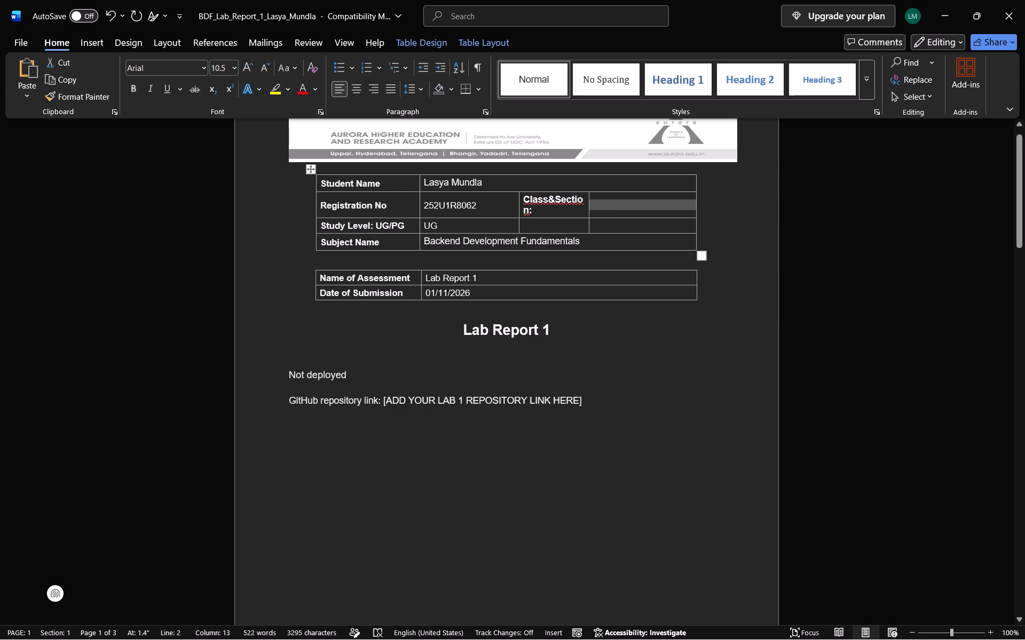
drag(589, 201, 597, 199)
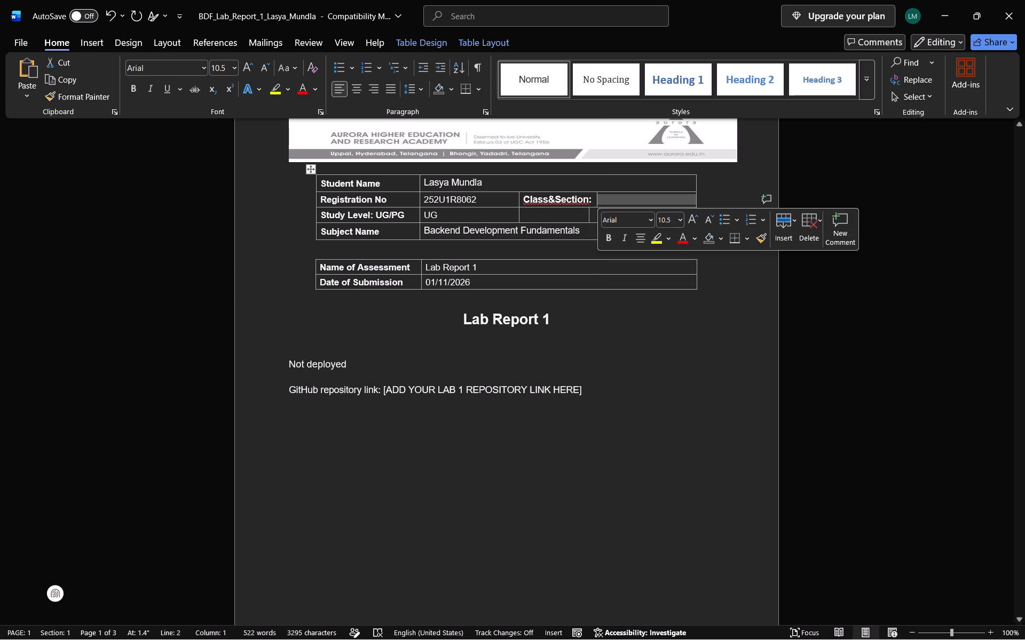
Widen the empty third cell in the Study Level row to line up with the "Class&Section:" cell above.
click(539, 216)
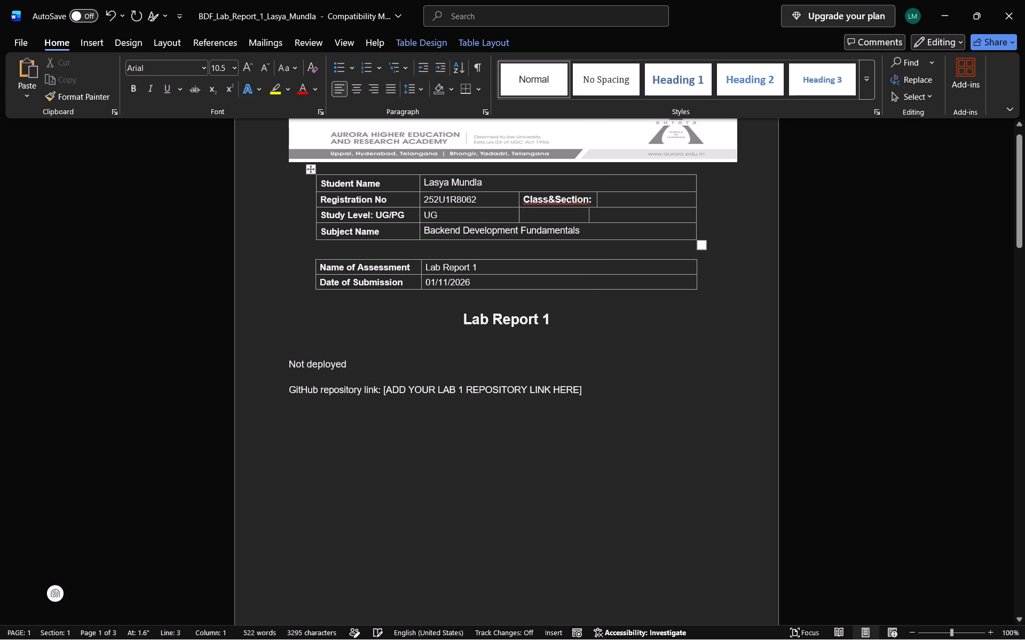
drag(587, 217, 598, 215)
Check the labels in the Advanced Data Structures report and enter a bold "Year&Term:" label in Lab Report 1's Study Level row.
click(539, 214)
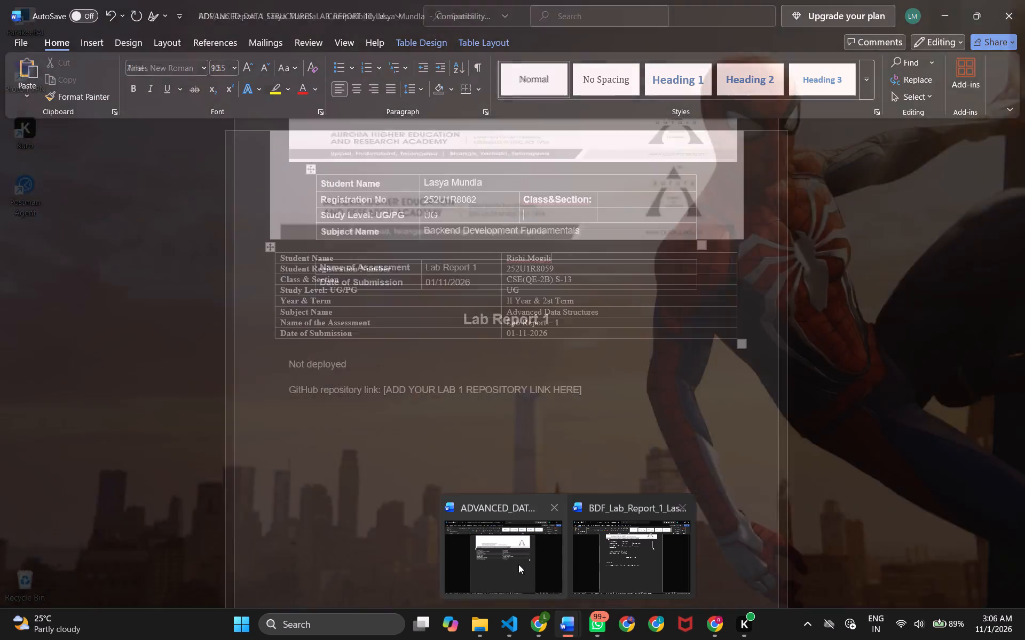
click(517, 564)
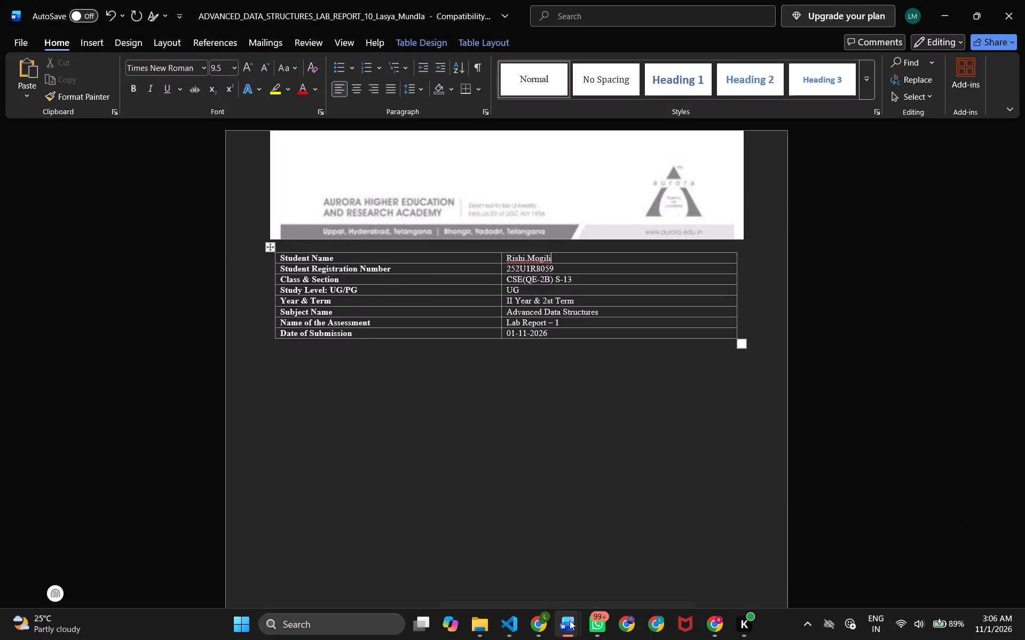
click(621, 561)
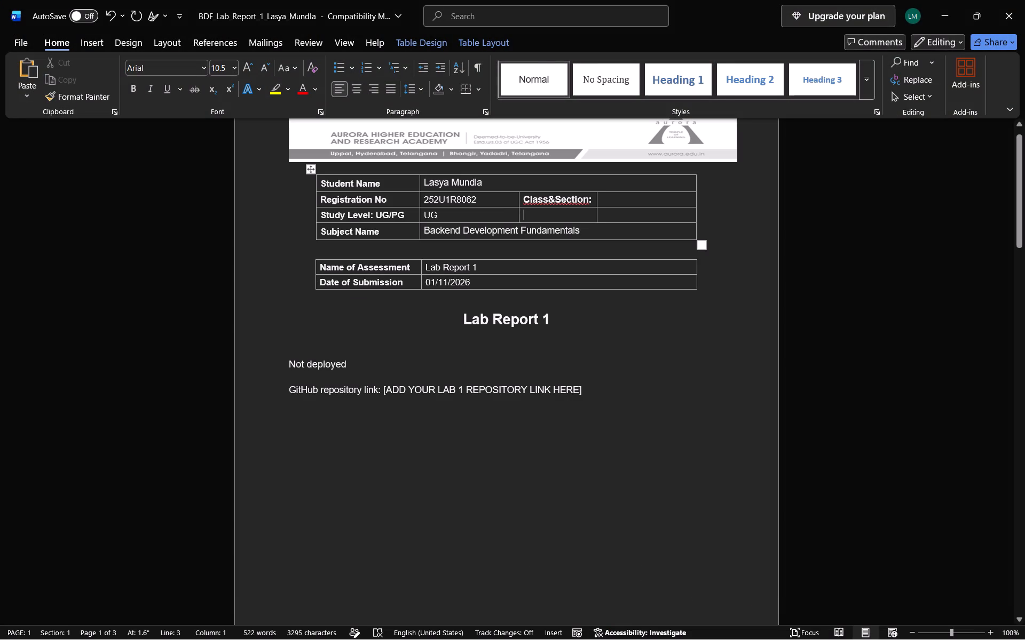
text(Yeae)
key(BackSpace)
text(r&Term)
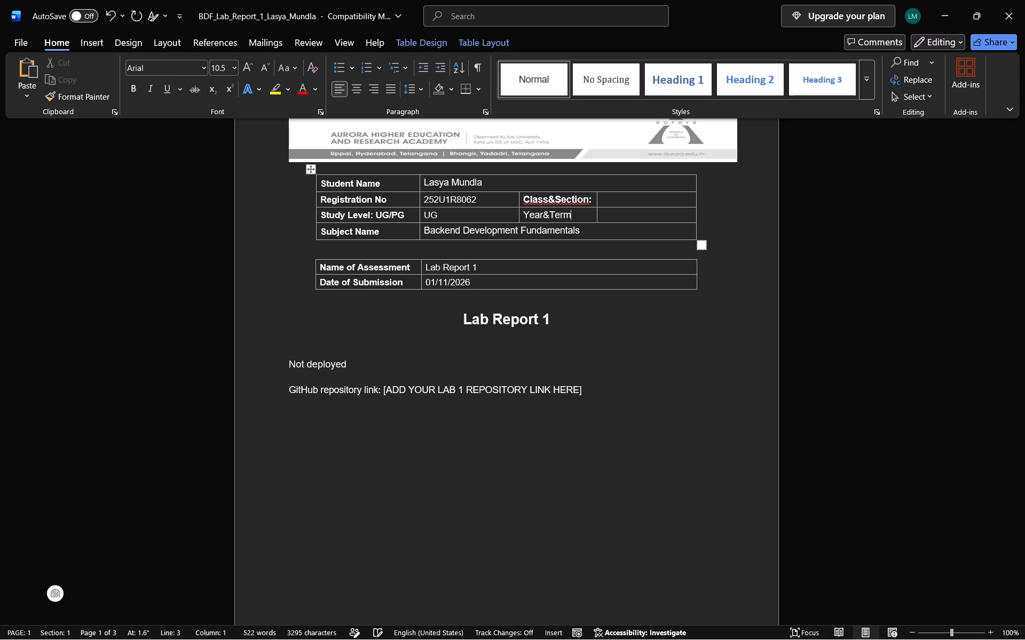
key(shift+colon)
drag(577, 214, 525, 215)
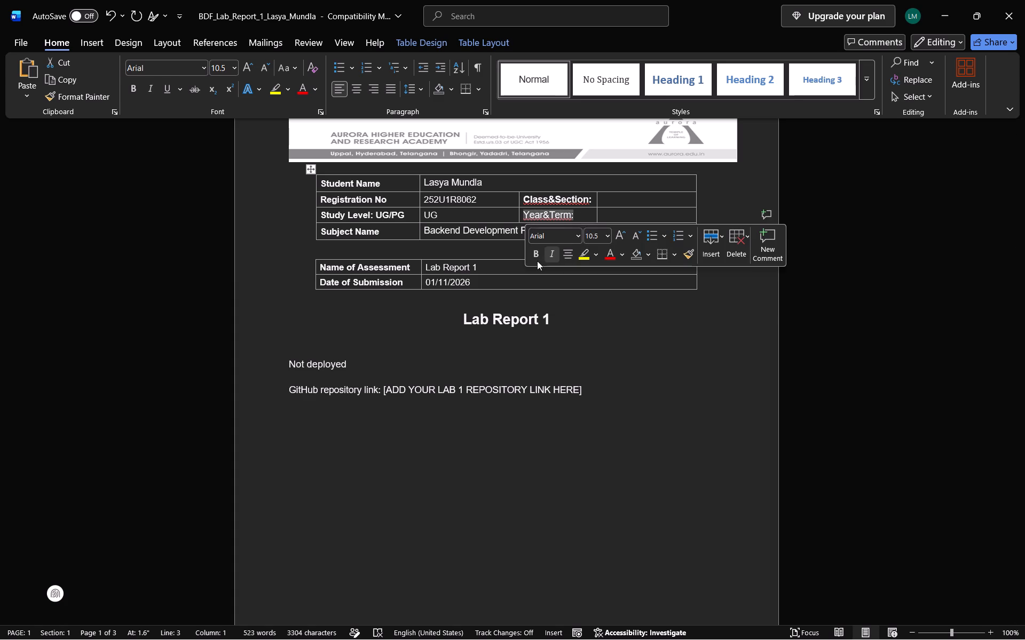
click(535, 254)
Enter "CSE(QE-2B)S-13" in the cell beside the "Class&Section:" label.
click(612, 200)
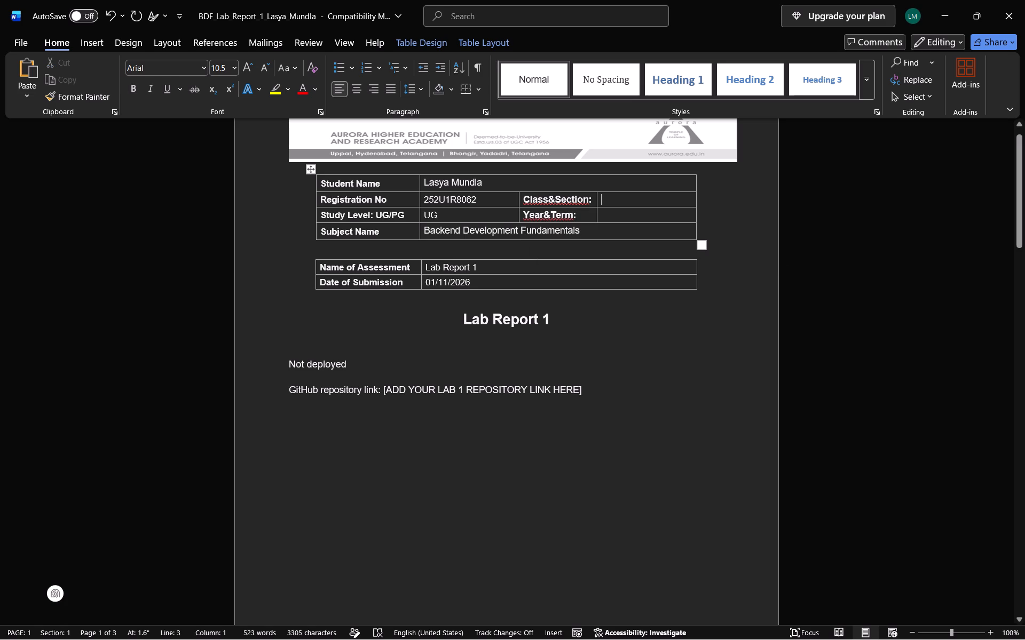
text(CSE)
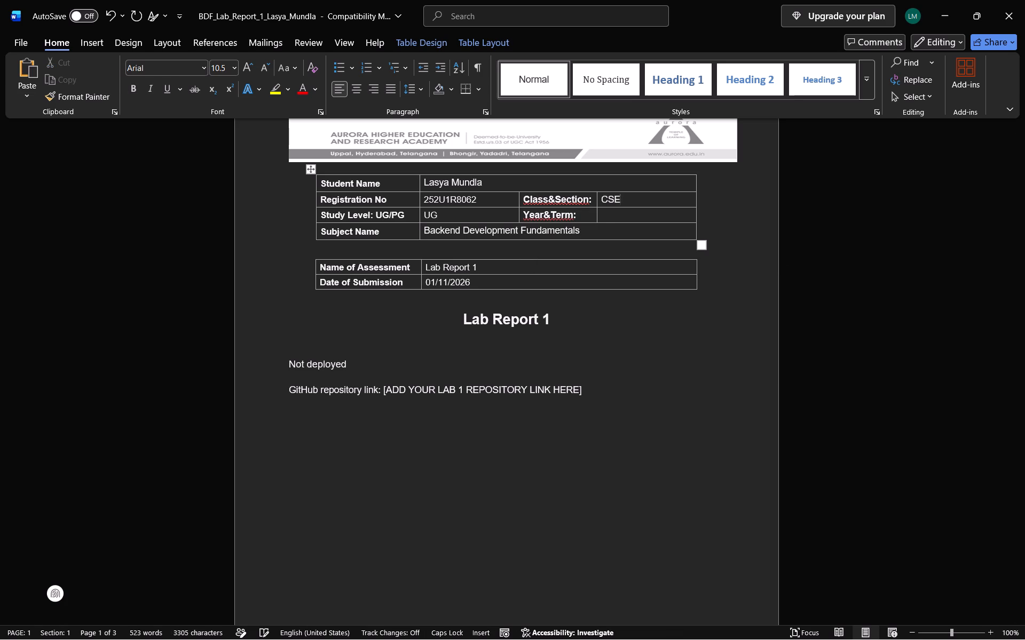
text((QE-2B)
key(shift+underscore)
key(shift+BackSpace)
key(shift+parenright)
text(S-13)
Enter "2nd &2nd" in the cell beside the "Year&Term:" label.
click(612, 215)
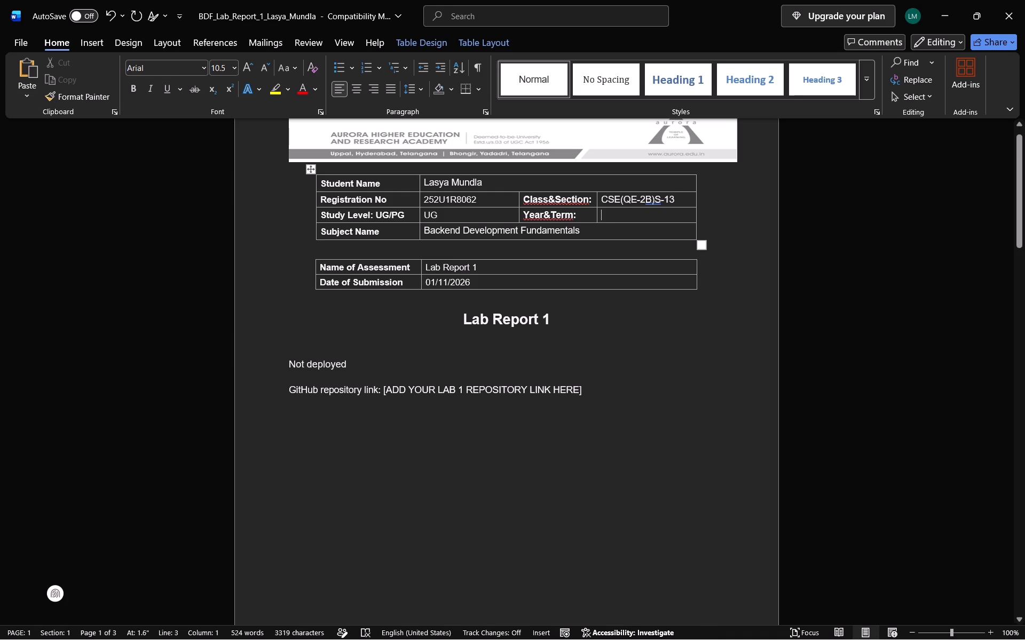
text(@nd)
key(space)
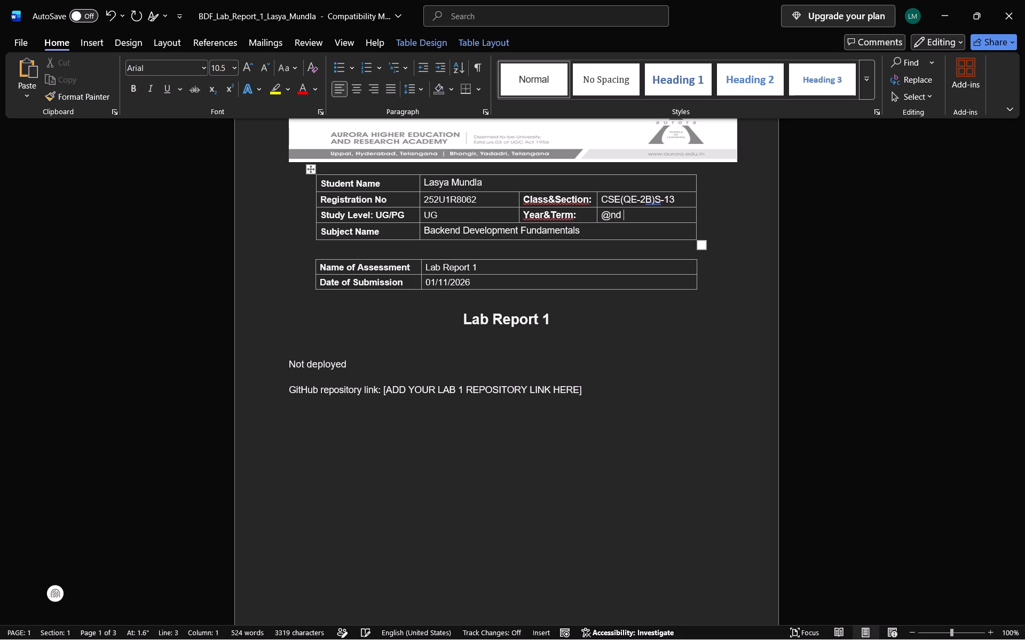
key(BackSpace)
key(BackSpace)
key(BackSpace)
key(BackSpace)
text(2nd)
key(space)
text(and)
key(space)
key(BackSpace)
key(BackSpace)
key(BackSpace)
key(BackSpace)
text(&2nd)
key(space)
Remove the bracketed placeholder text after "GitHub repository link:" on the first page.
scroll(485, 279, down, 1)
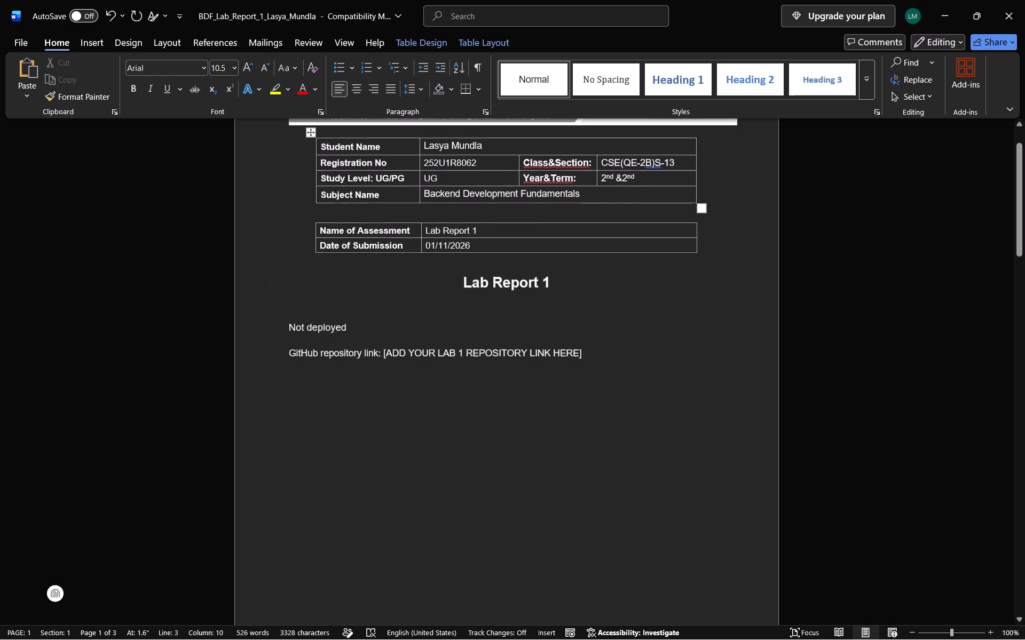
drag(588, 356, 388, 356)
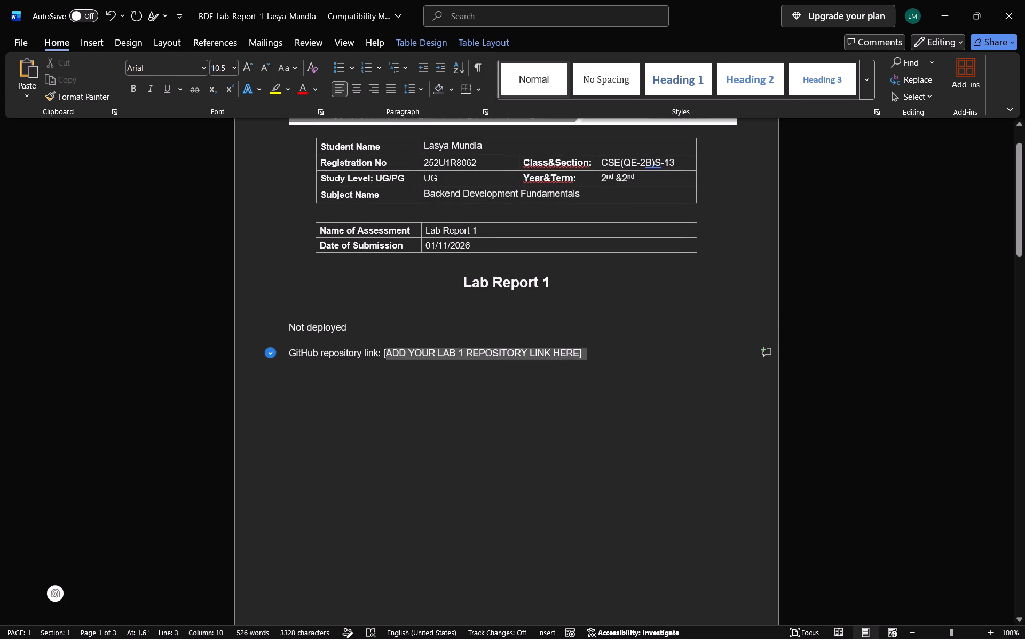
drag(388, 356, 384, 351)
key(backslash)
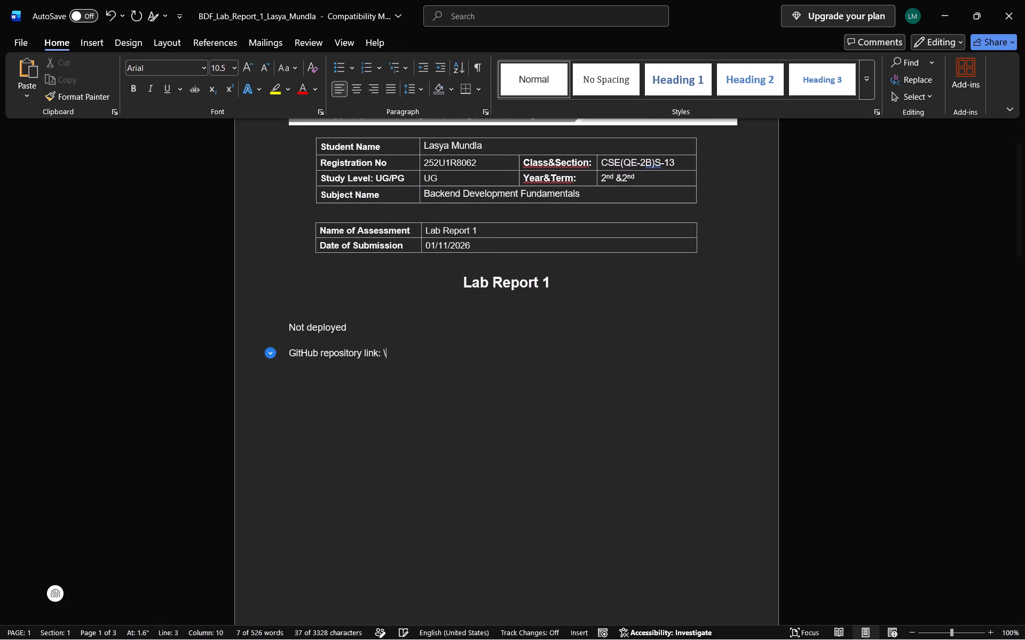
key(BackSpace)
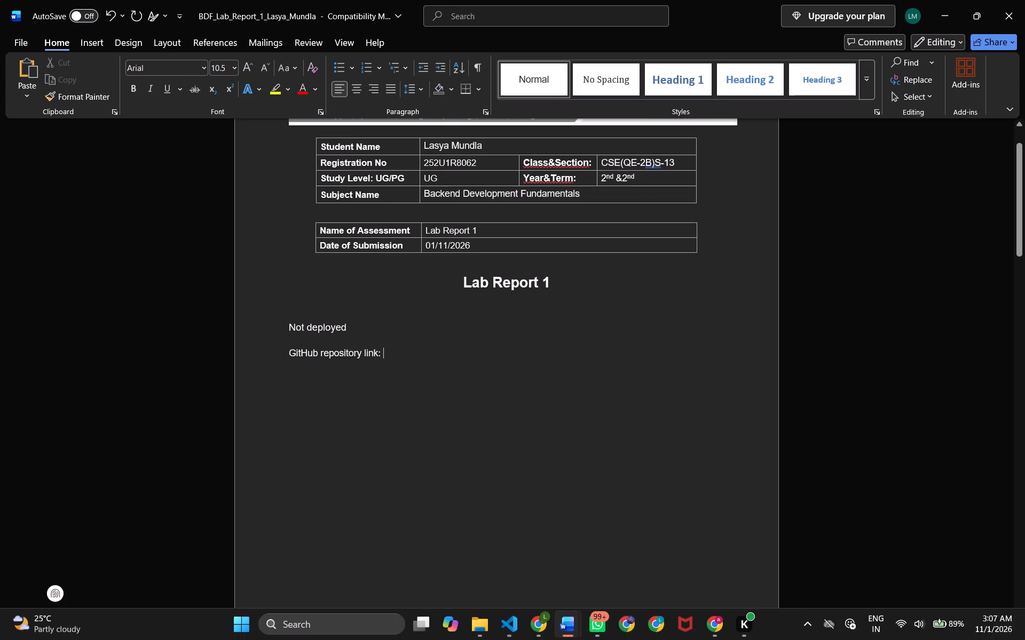
Delete both screenshot placeholder boxes from the "6. Testing and Output" section.
scroll(350, 327, down, 5)
scroll(350, 327, up, 1)
scroll(350, 327, down, 1)
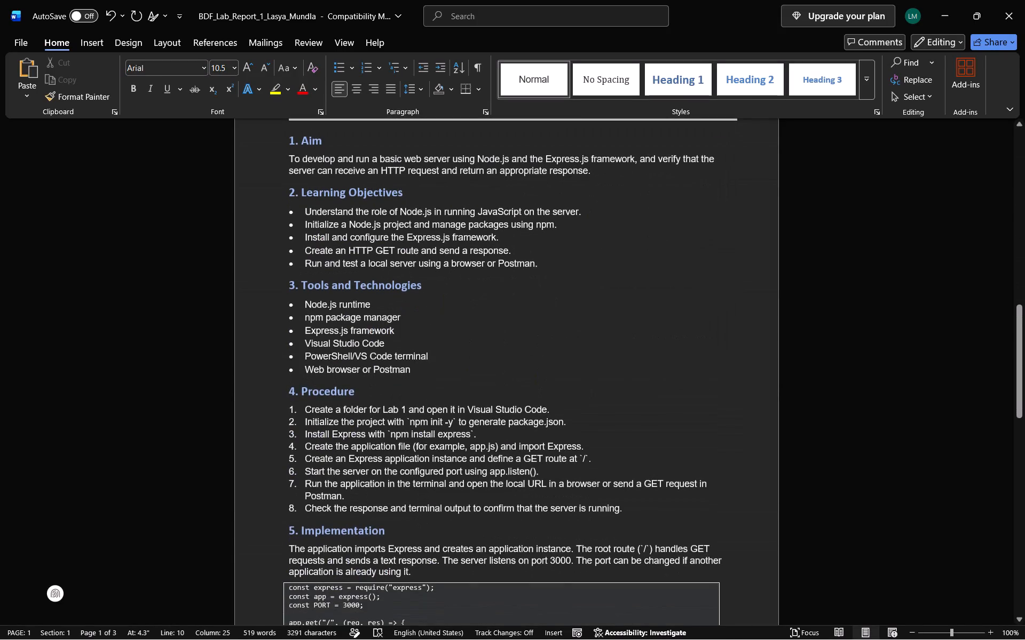
scroll(350, 327, down, 3)
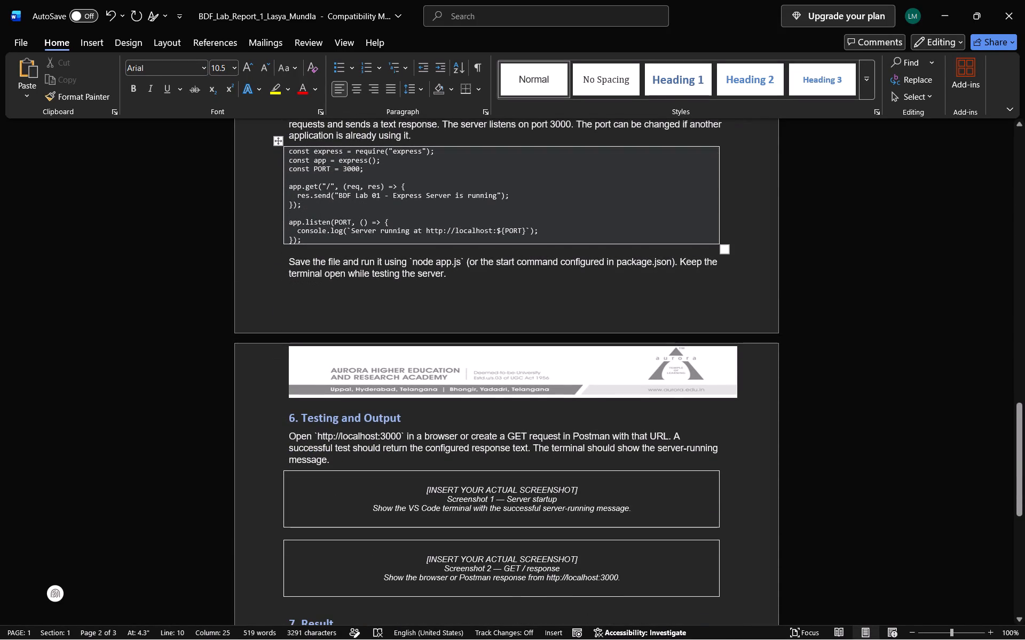
scroll(447, 465, down, 1)
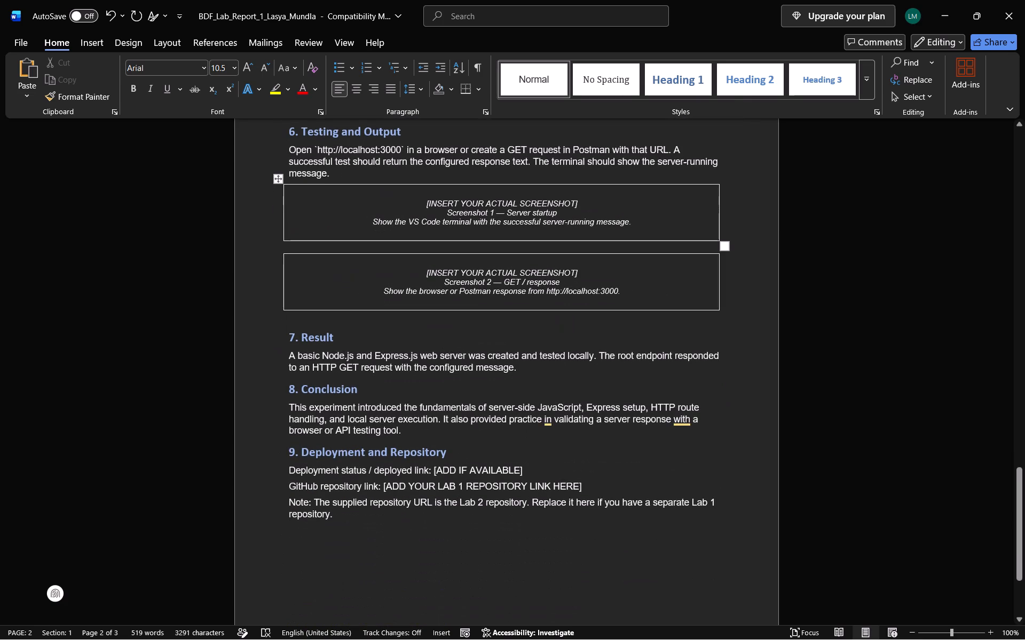
scroll(528, 363, up, 1)
drag(724, 396, 494, 330)
key(BackSpace)
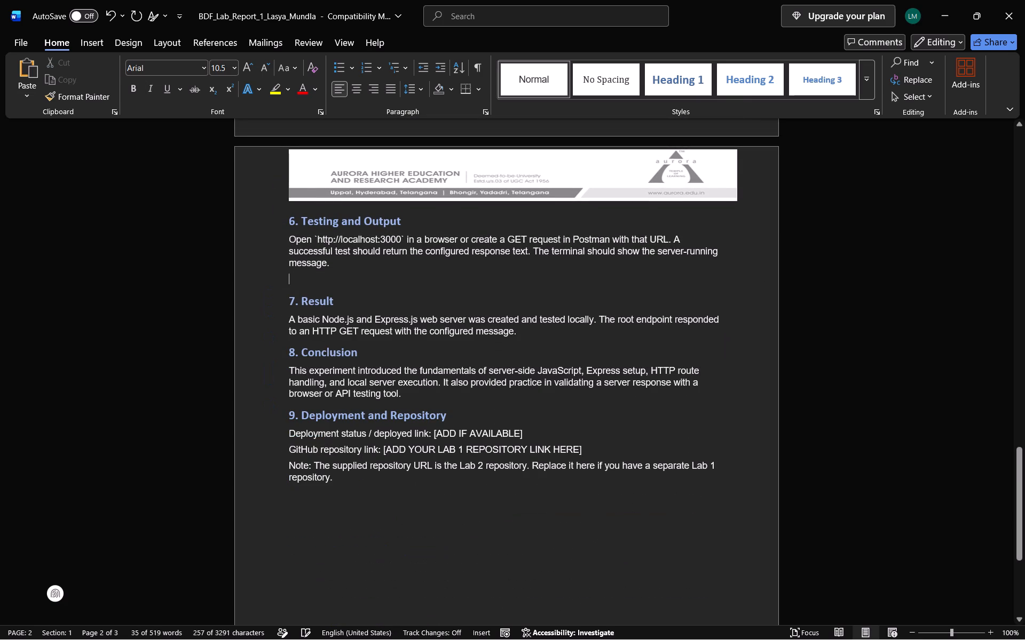
Review the report's pages from the closing sections to the cover page and the procedure and implementation content.
scroll(494, 330, down, 6)
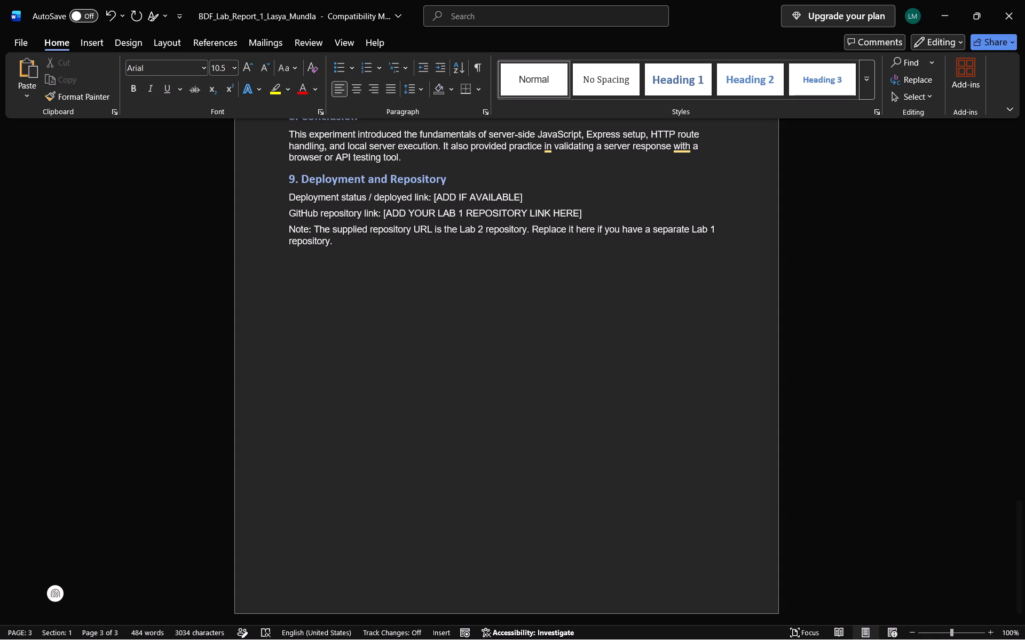
scroll(494, 330, up, 13)
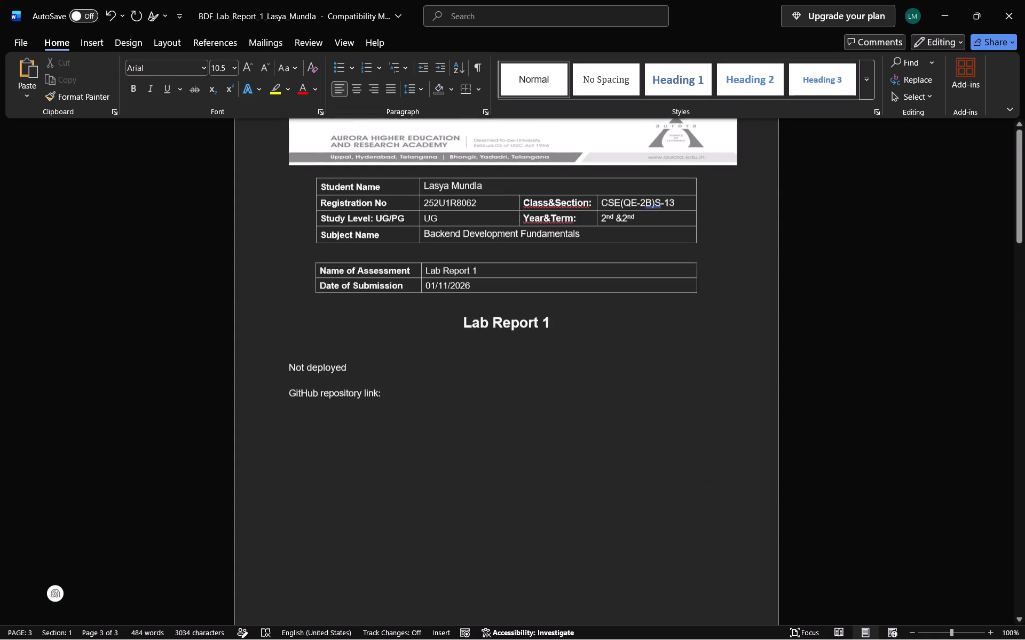
scroll(494, 330, up, 4)
scroll(494, 330, down, 6)
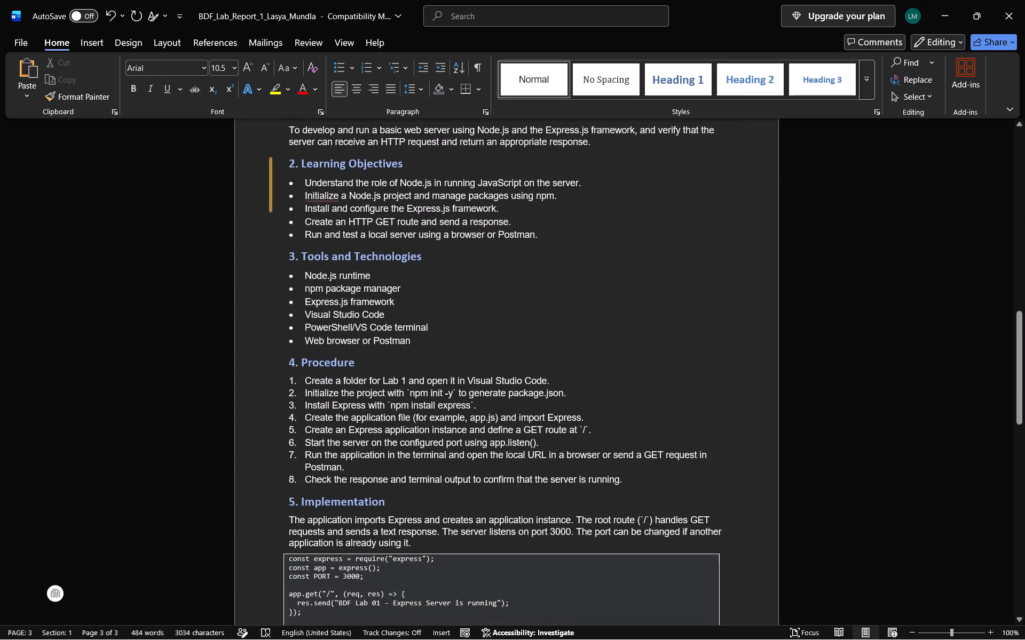
scroll(494, 330, down, 2)
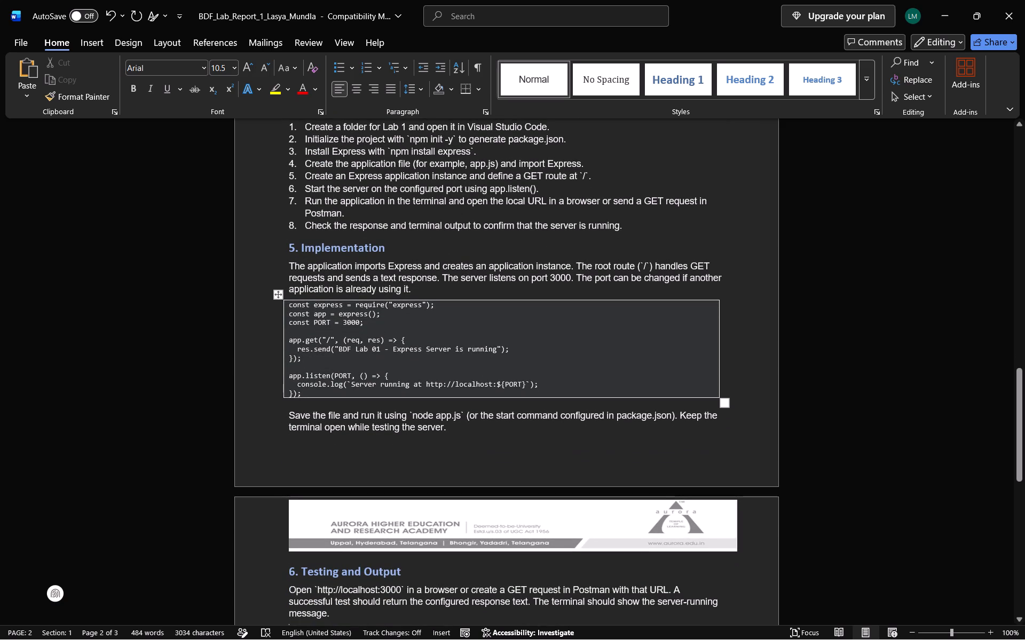
Delete the "Lab Report 1" title and the "Not deployed" and "GitHub repository link:" lines below the cover page tables.
scroll(494, 330, up, 8)
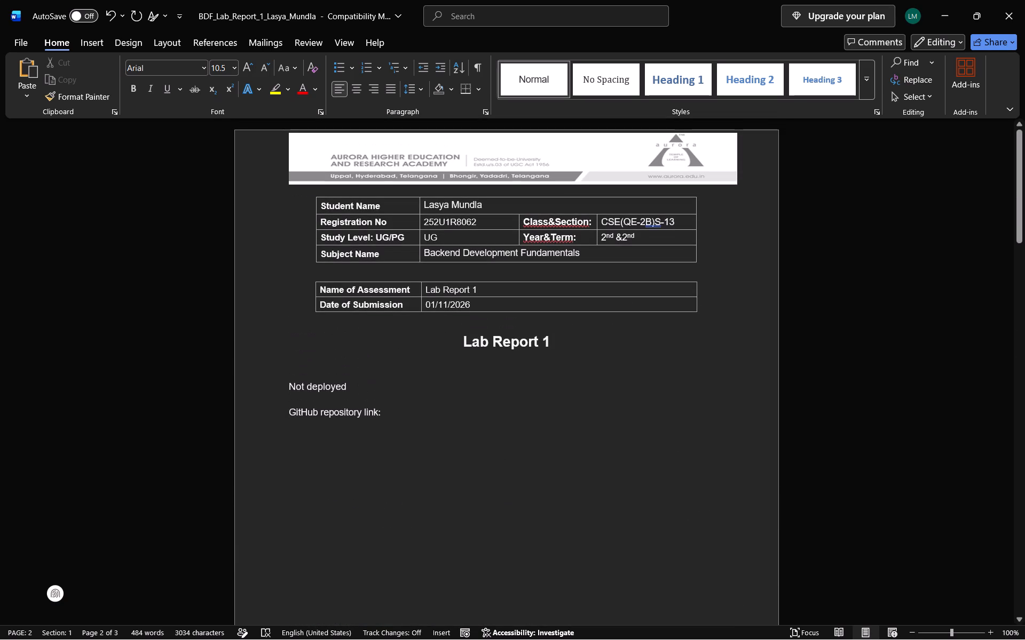
drag(353, 386, 282, 383)
drag(444, 402, 294, 381)
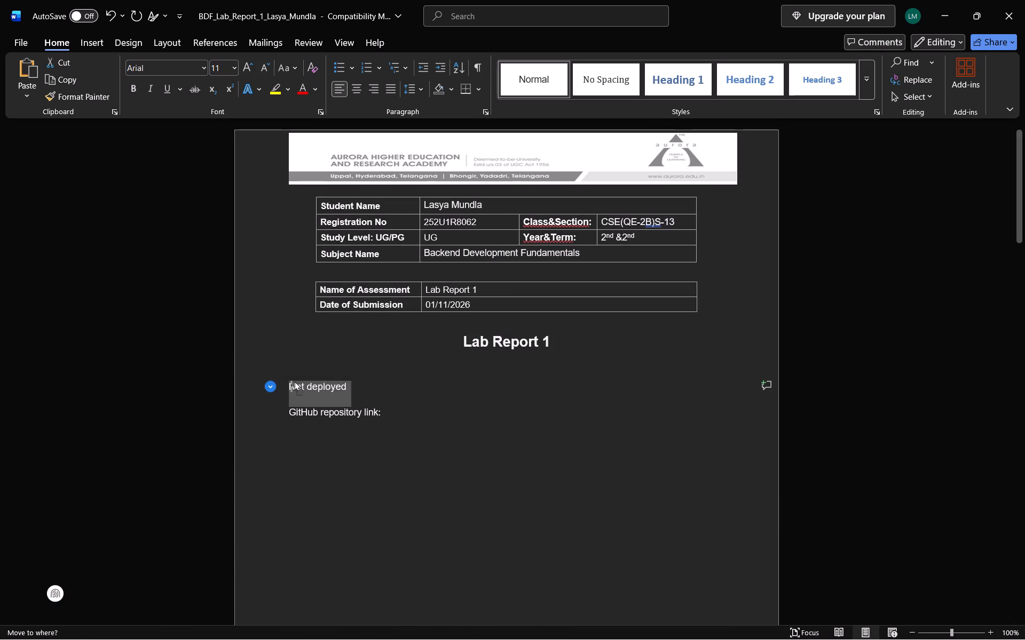
drag(294, 381, 291, 379)
drag(383, 403, 269, 374)
key(BackSpace)
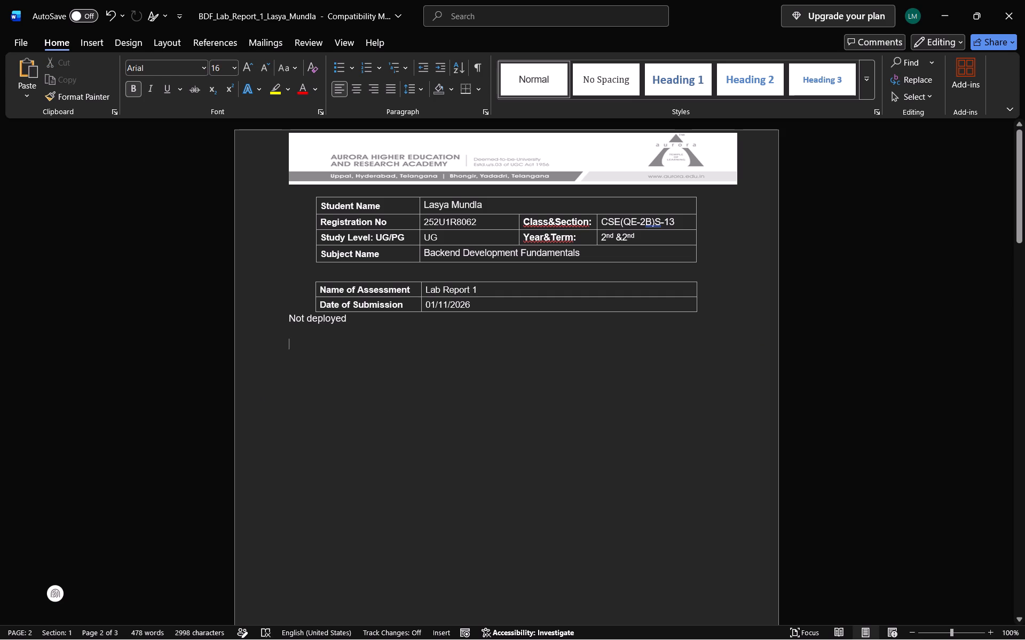
drag(347, 324, 278, 318)
key(BackSpace)
Remove the bracketed placeholder texts after "Deployment status / deployed link:" and "GitHub repository link:" in the "9. Deployment and Repository" section.
scroll(278, 318, down, 9)
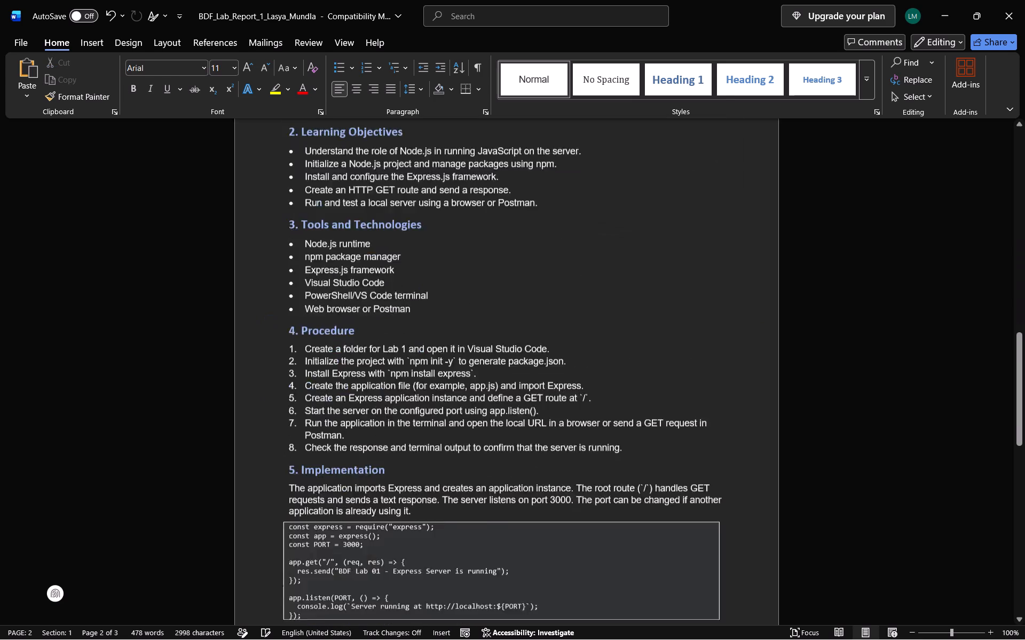
scroll(278, 318, down, 7)
scroll(278, 318, up, 1)
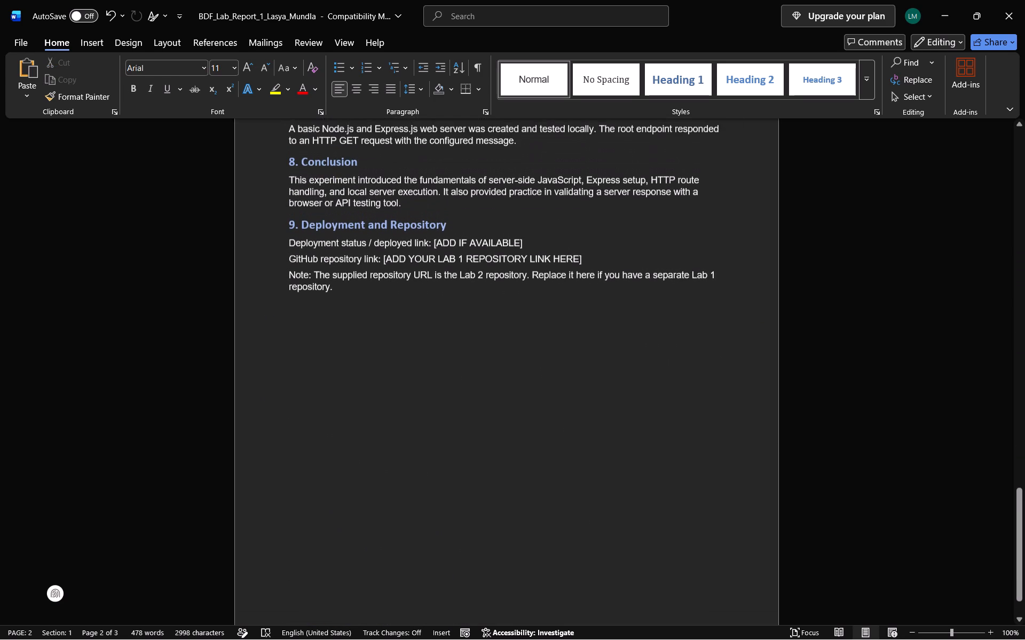
scroll(278, 318, up, 1)
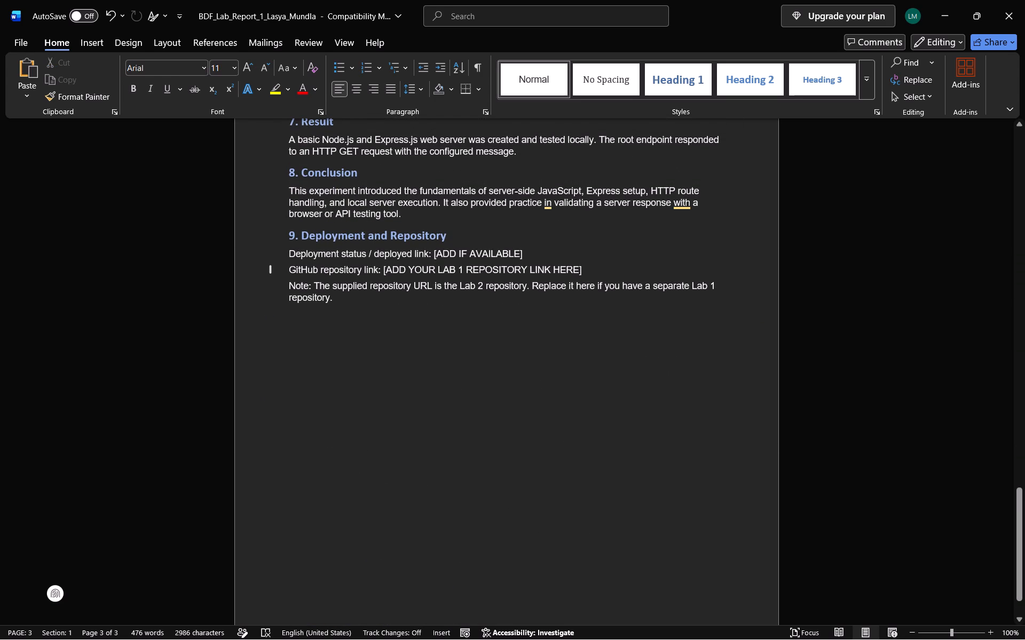
drag(579, 271, 384, 271)
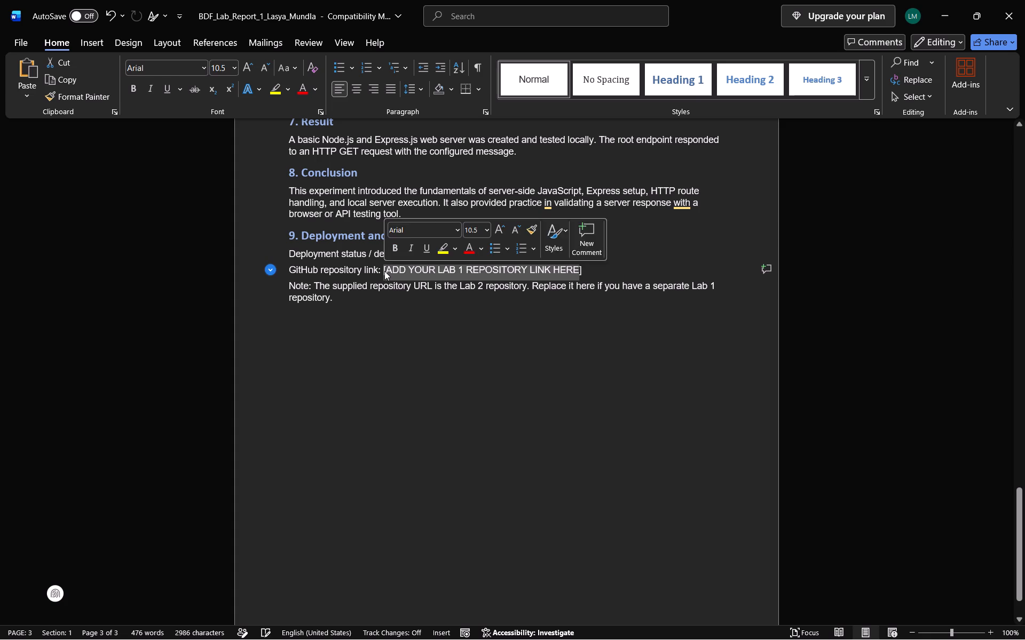
key(BackSpace)
drag(529, 257, 436, 256)
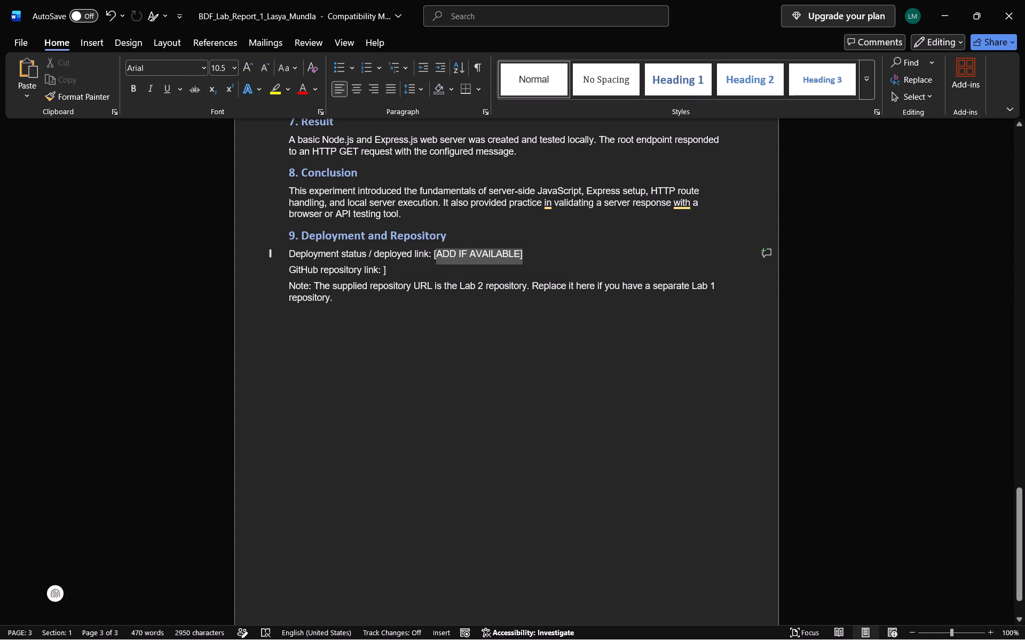
drag(436, 256, 434, 253)
key(BackSpace)
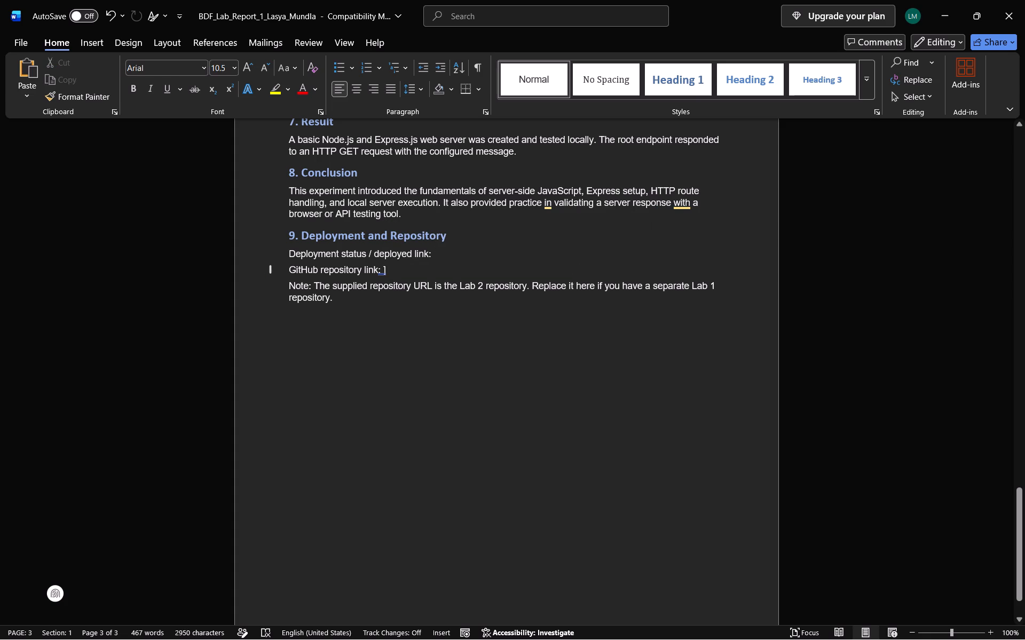
click(390, 272)
key(BackSpace)
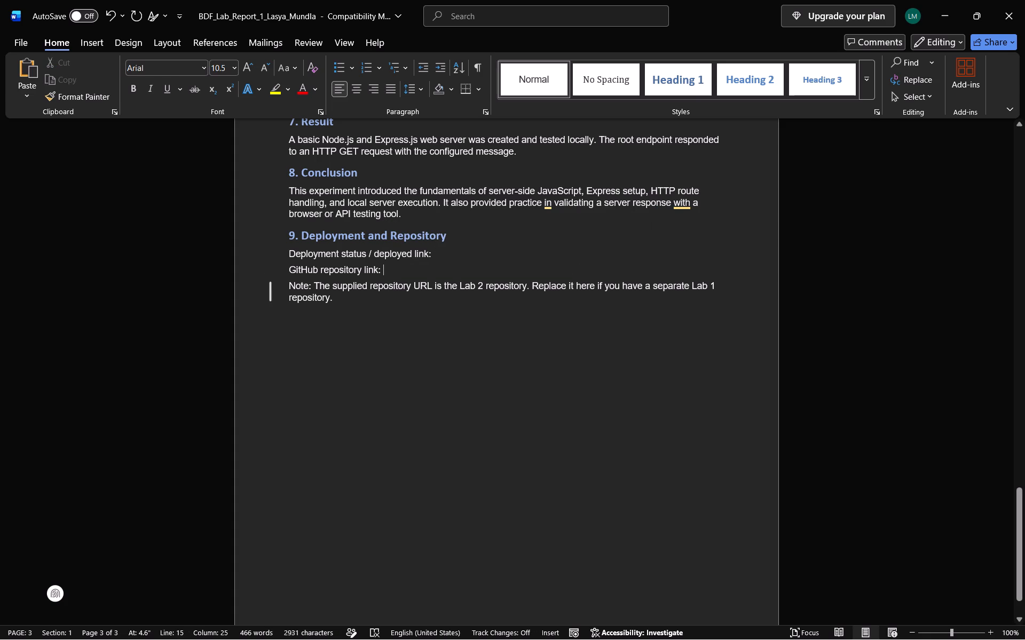
Delete the note about the supplied Lab 2 repository URL at the end of section 9.
drag(335, 306, 278, 280)
click(330, 298)
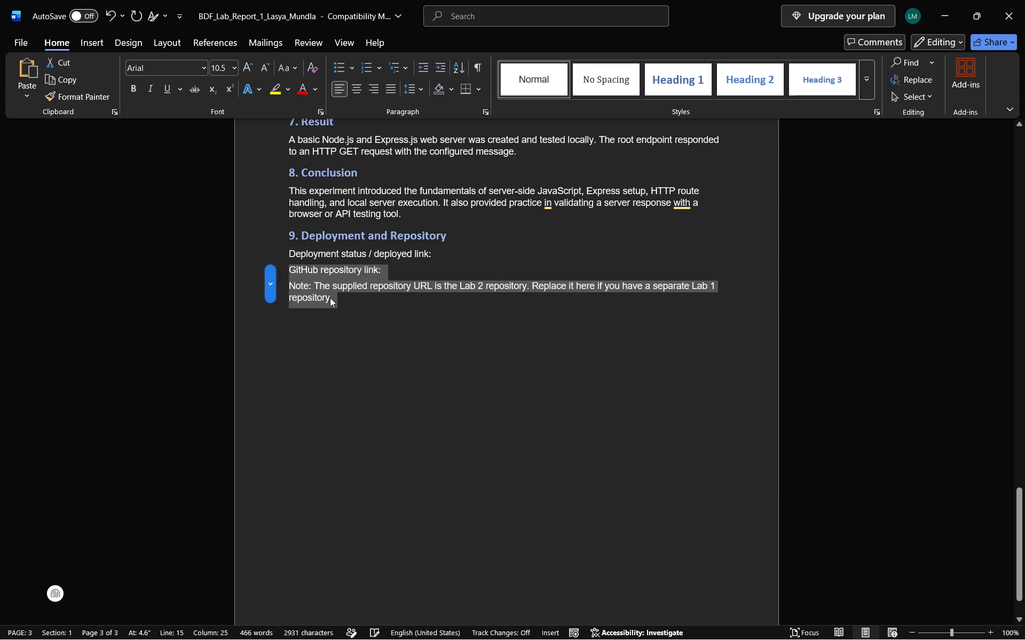
drag(340, 303, 294, 289)
key(BackSpace)
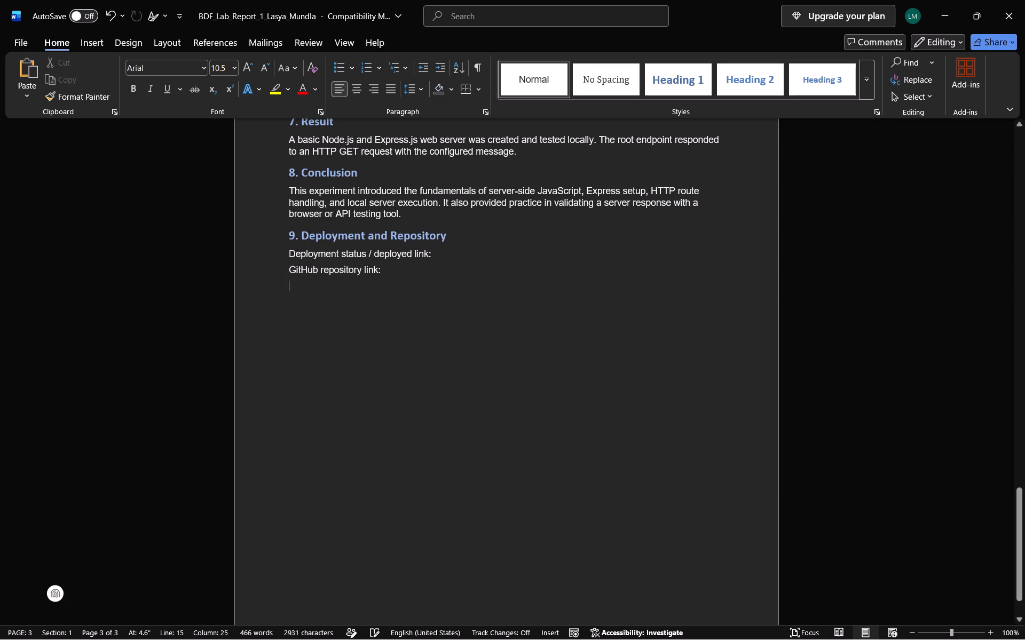
Fill in the deployed link in section 9 with bdf-s-student-task-manager.vercel.app, copied from that project's deployment details on Vercel in Chrome.
click(436, 258)
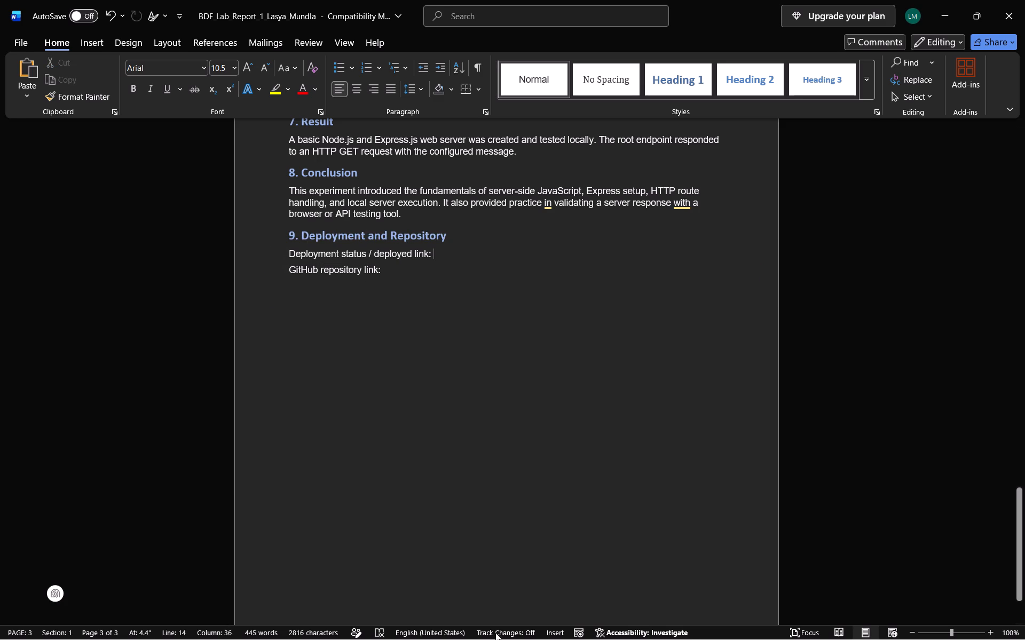
click(531, 626)
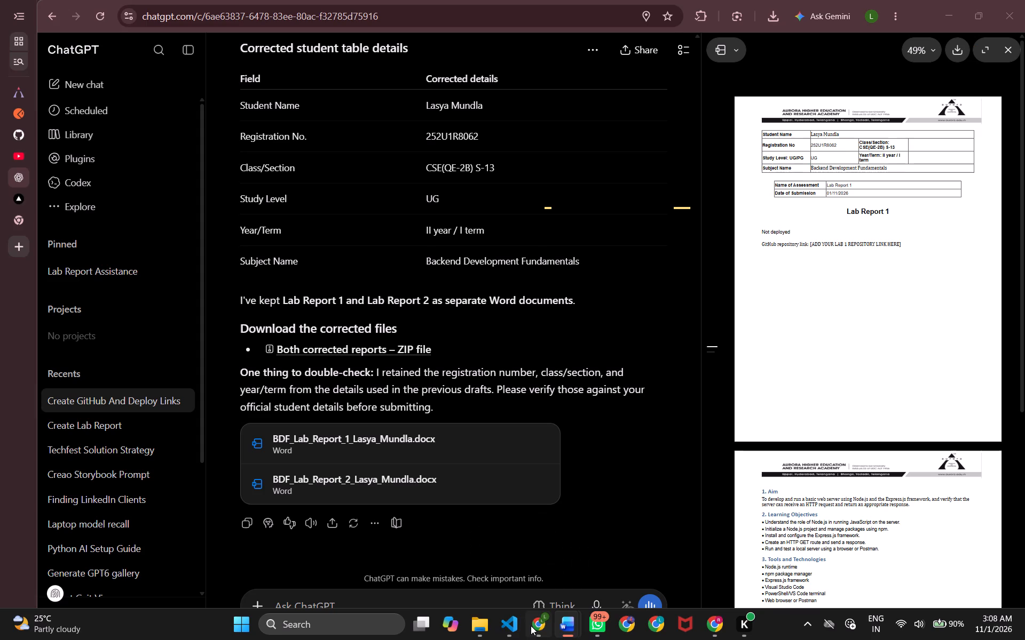
click(18, 191)
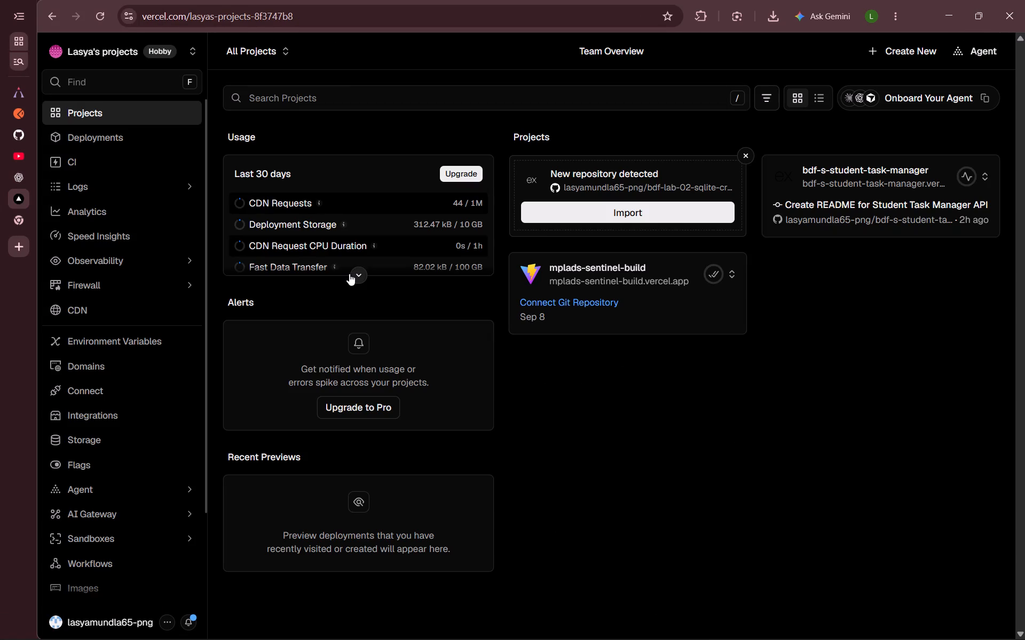
click(117, 134)
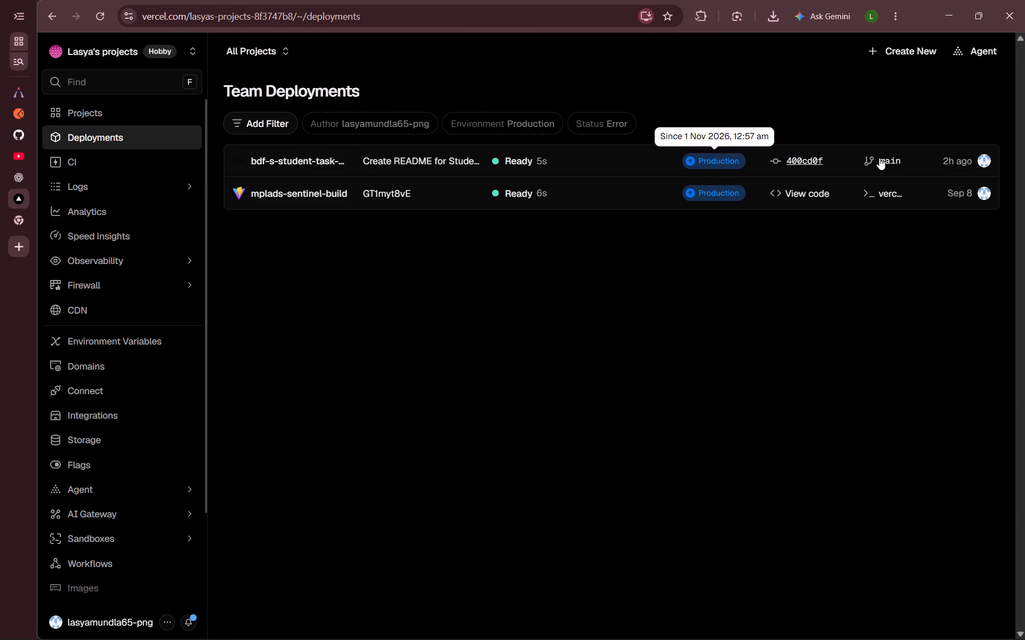
click(554, 157)
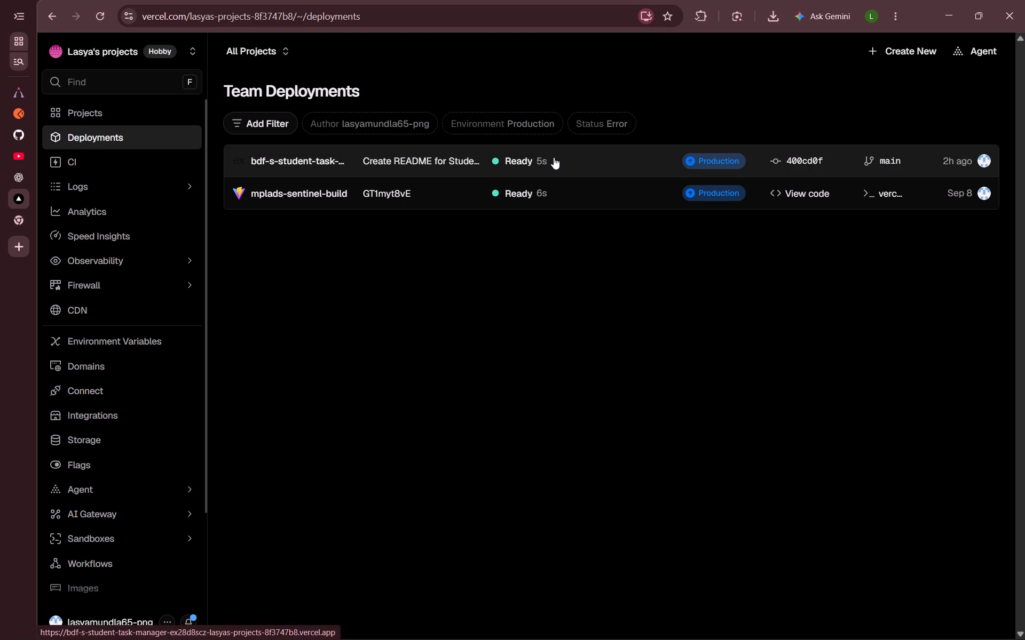
double_click(554, 157)
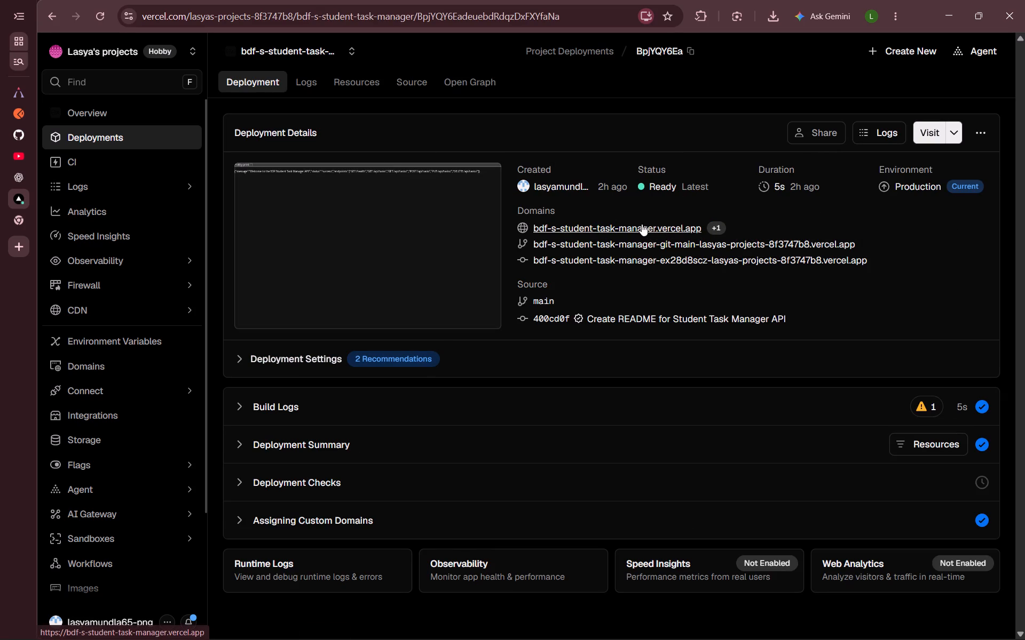
click(952, 132)
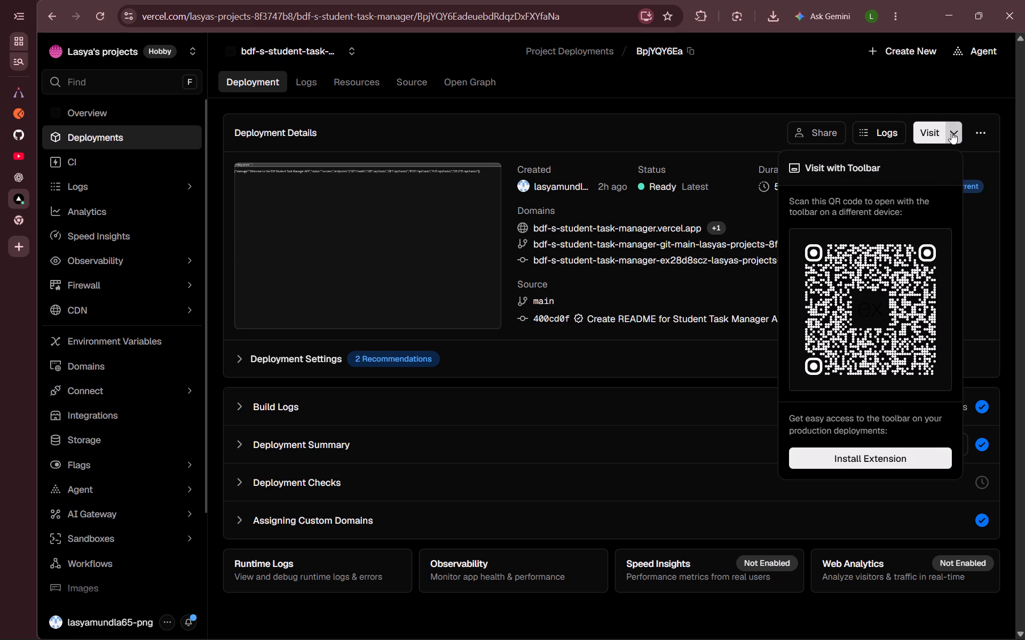
click(973, 207)
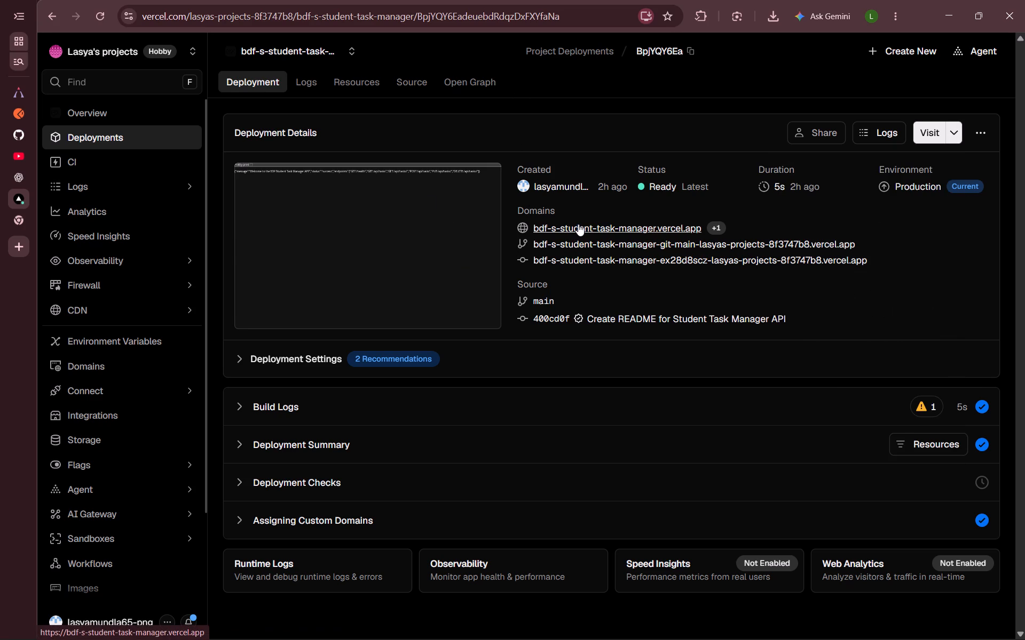
drag(530, 223, 666, 225)
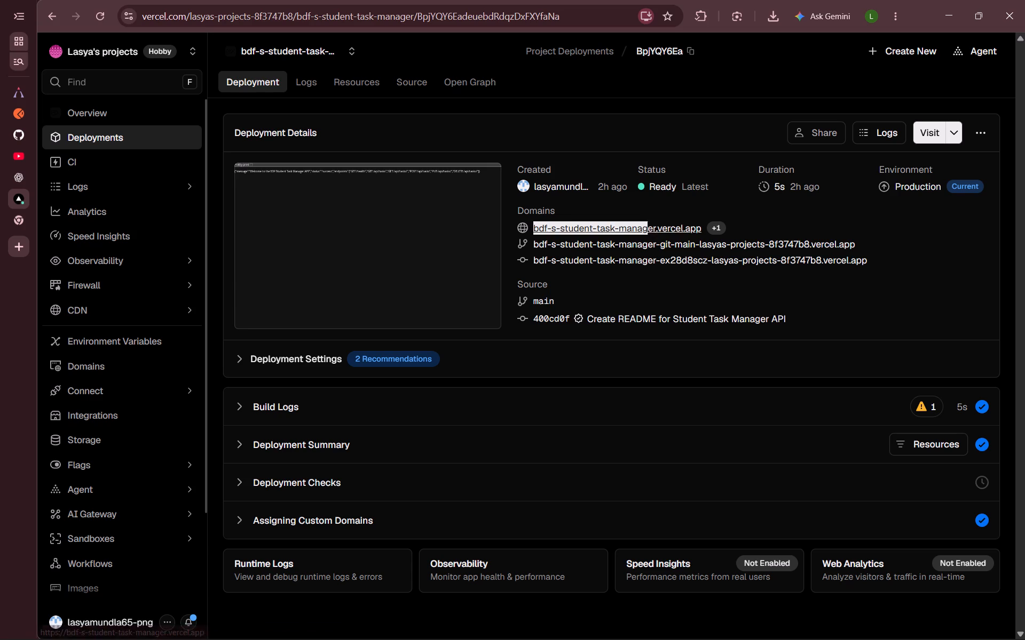
drag(666, 225, 705, 227)
key(ctrl+c)
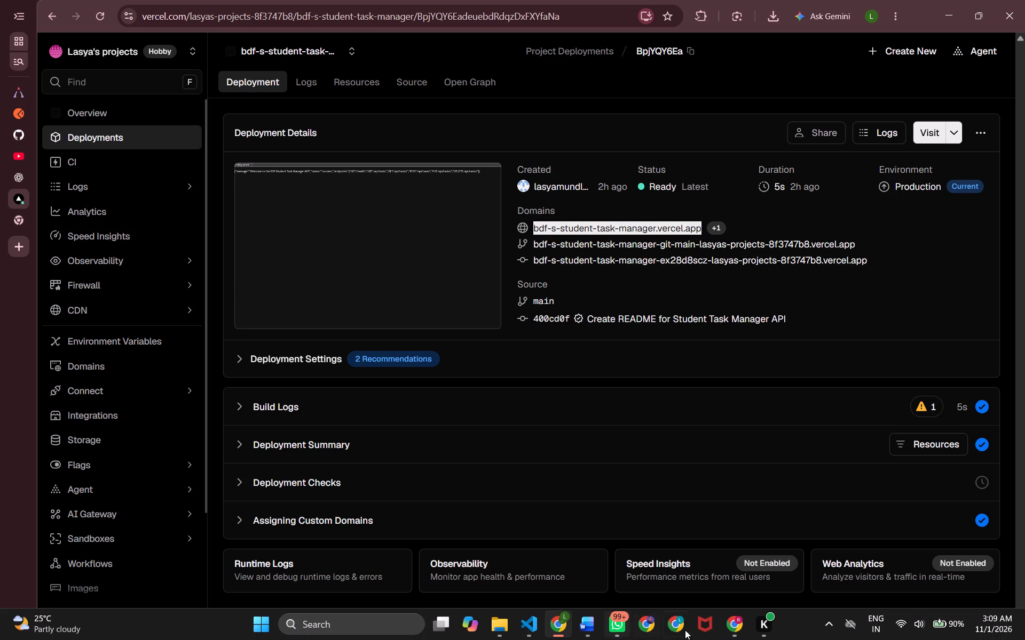
click(663, 556)
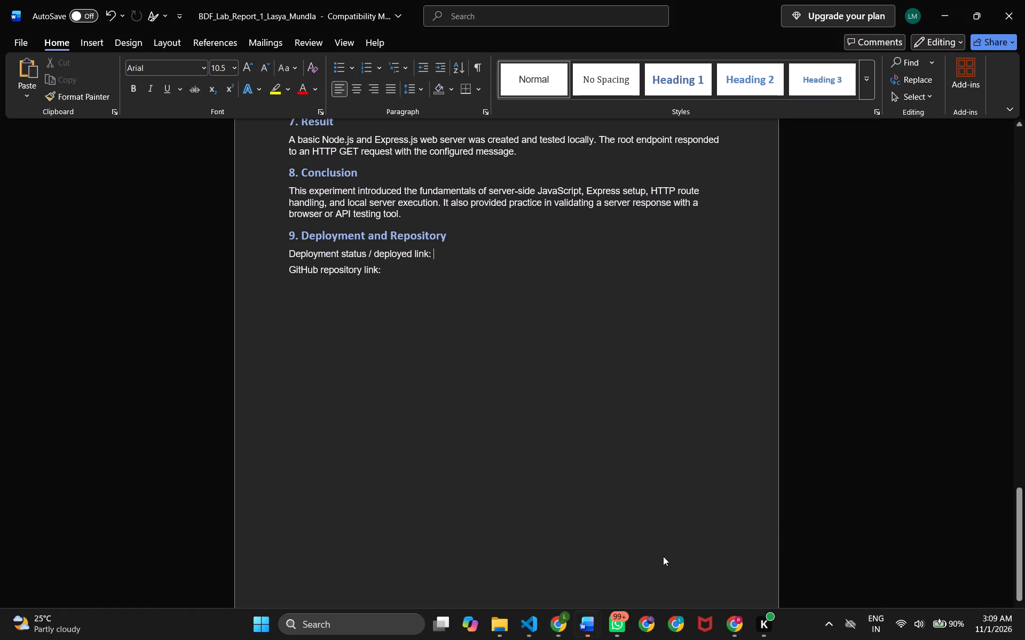
key(ctrl+v)
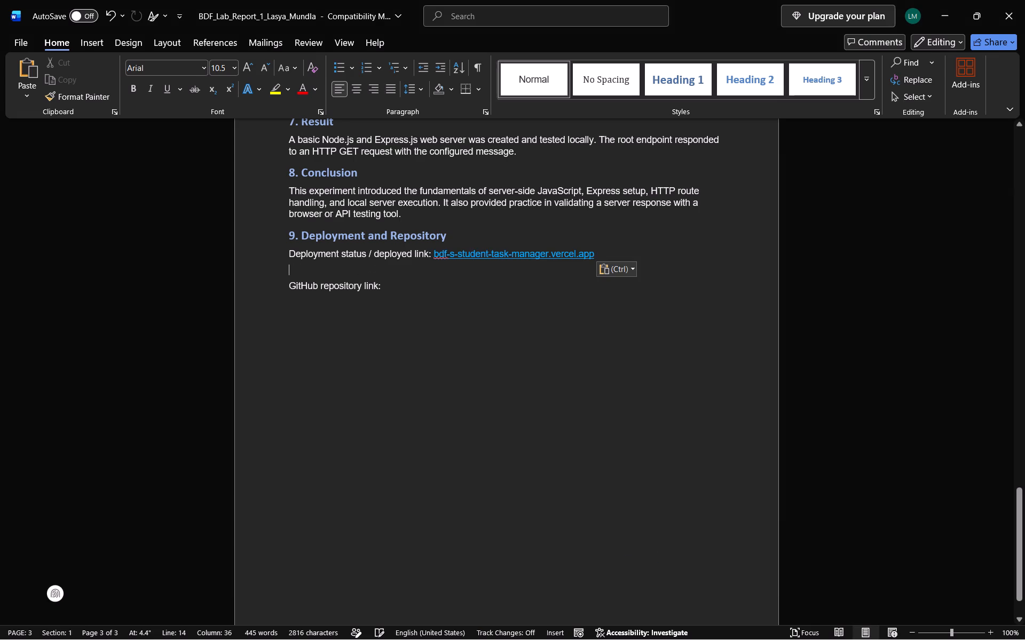
Switch to GitHub in Chrome to find a repository for the report's link, checking bdf-s-student-task-manager and returning to the dashboard.
click(400, 292)
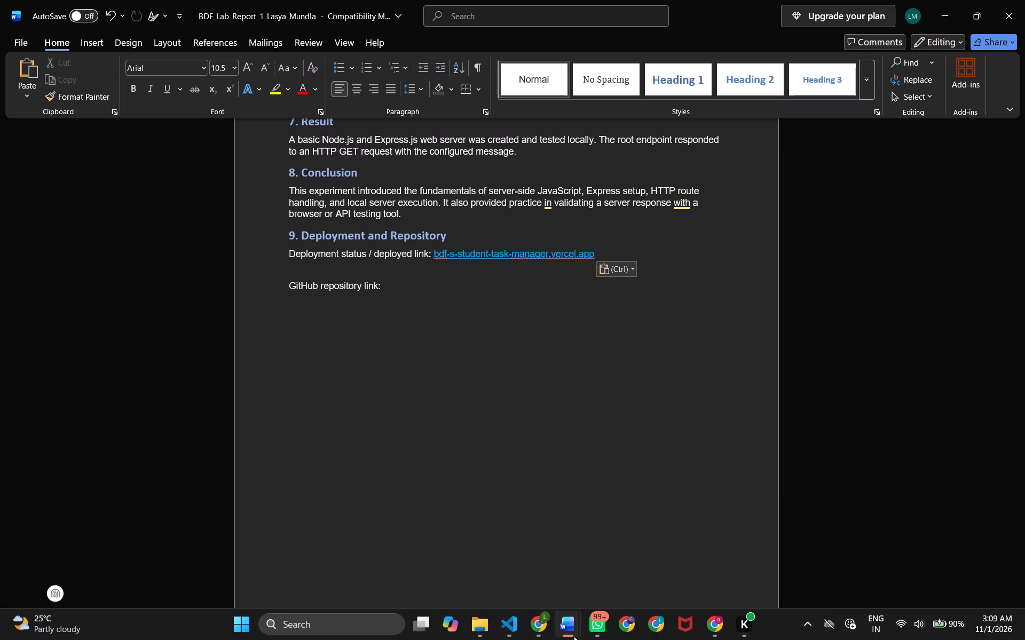
click(541, 618)
click(22, 137)
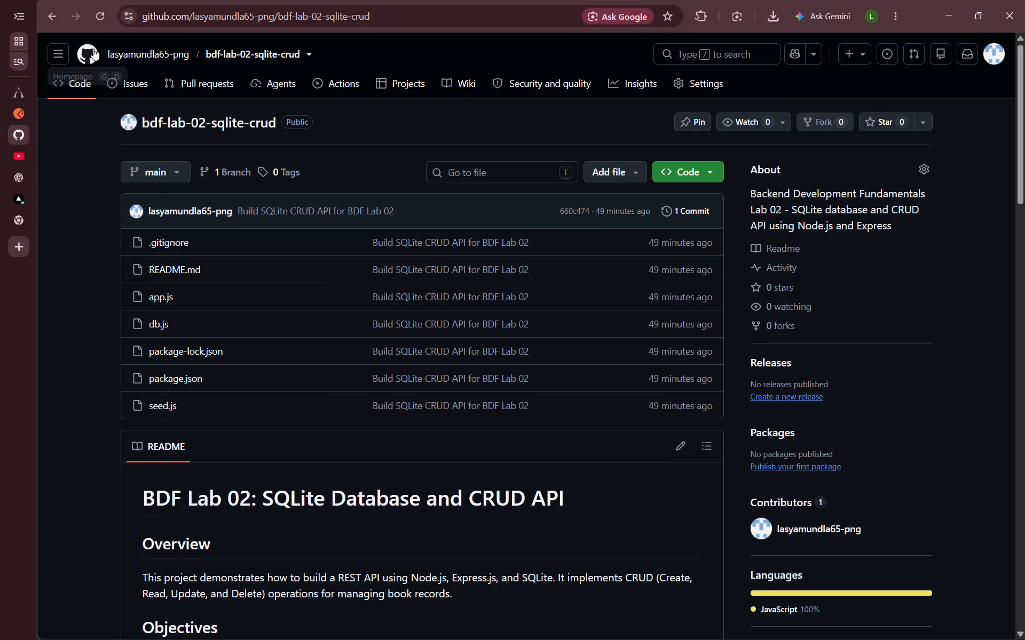
click(92, 49)
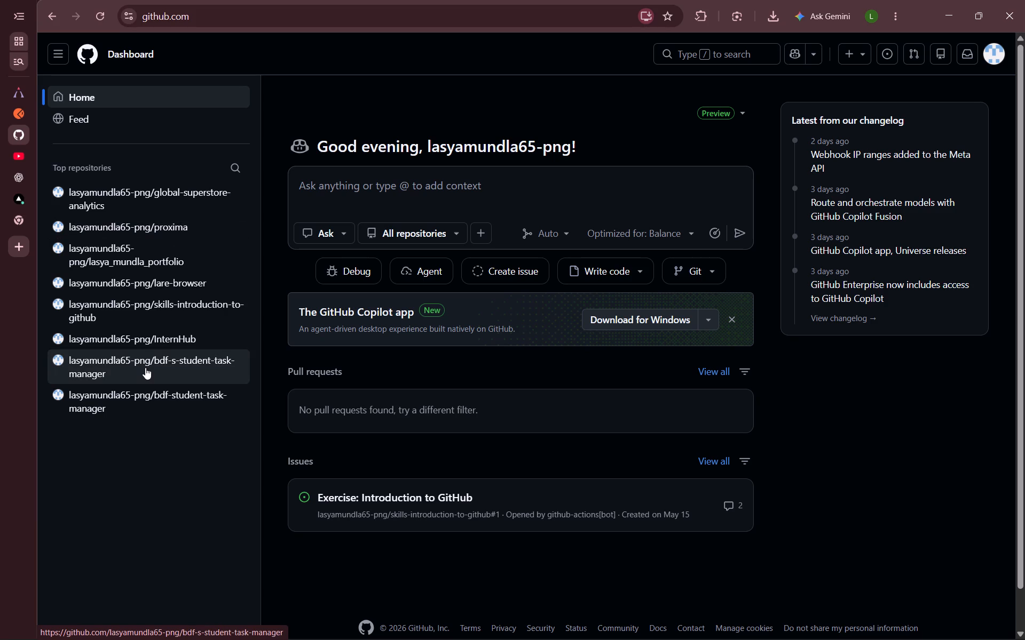
double_click(145, 367)
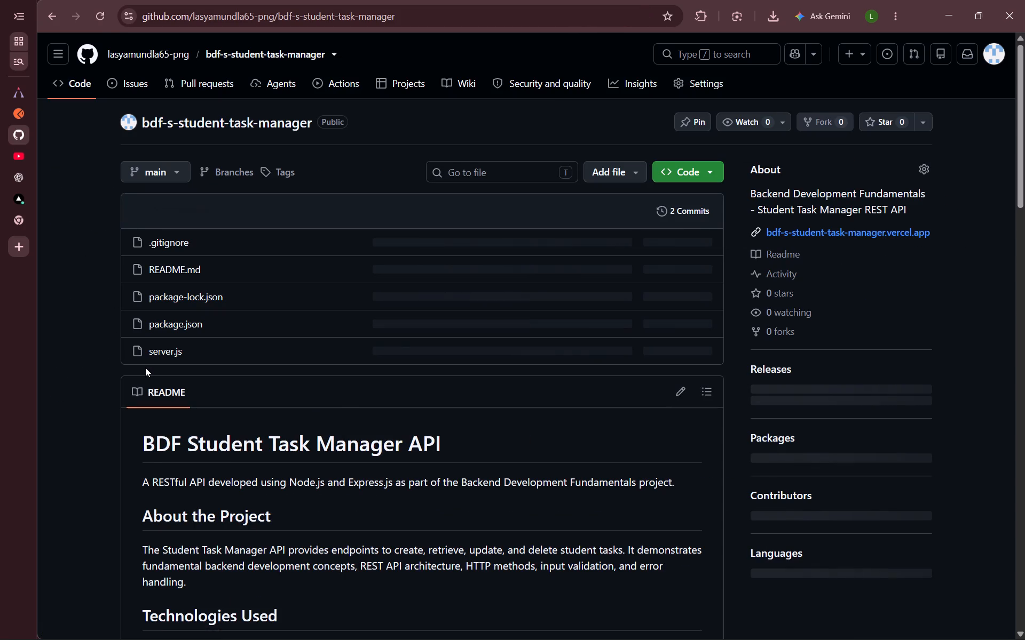
click(78, 53)
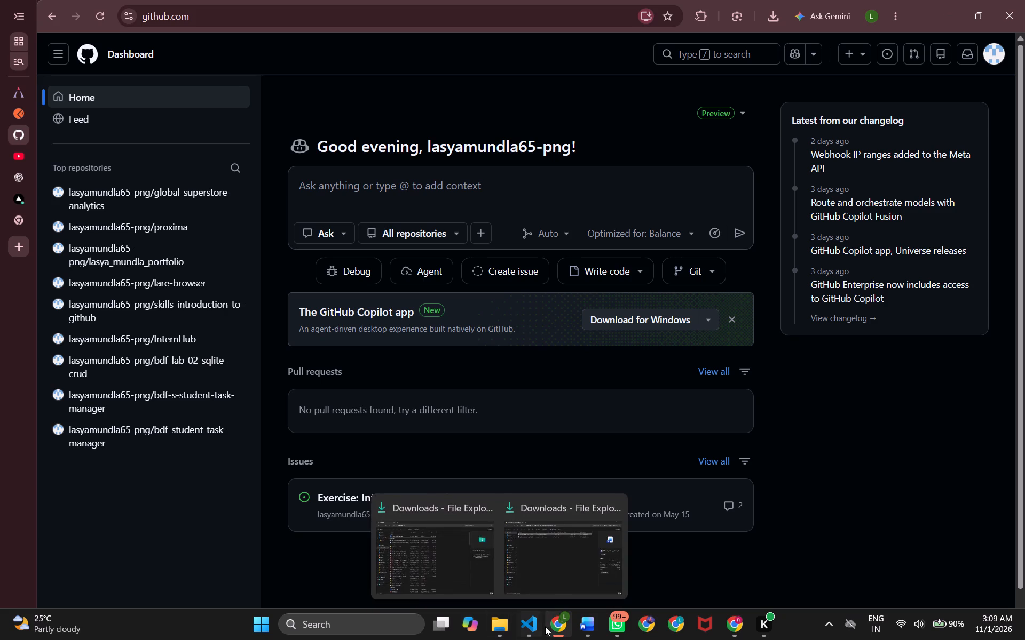
Check the Downloads and Documents folders in File Explorer for the lab project folders.
click(505, 627)
click(432, 550)
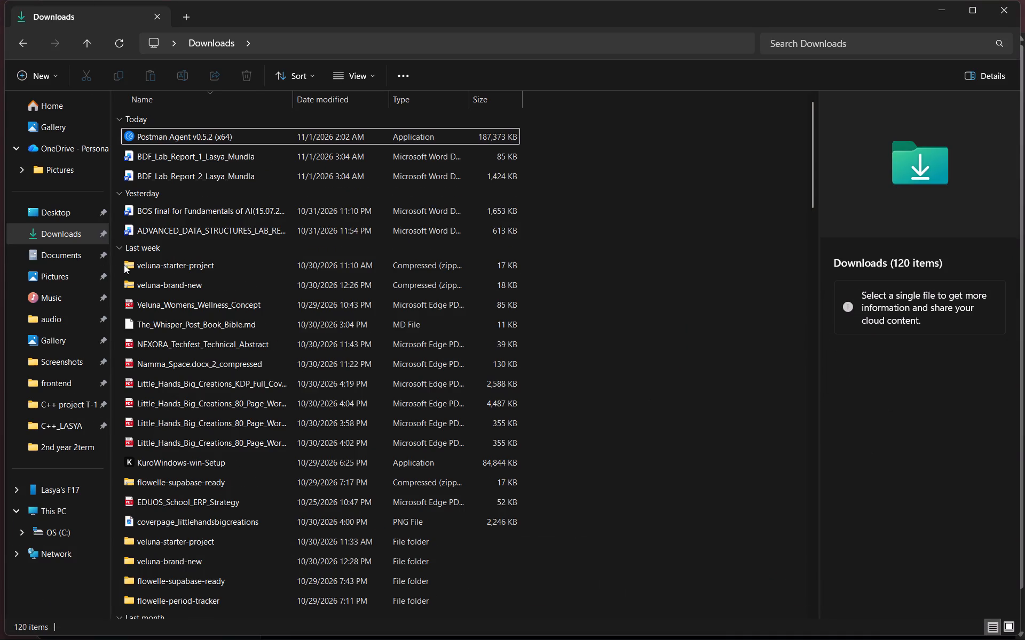
click(54, 263)
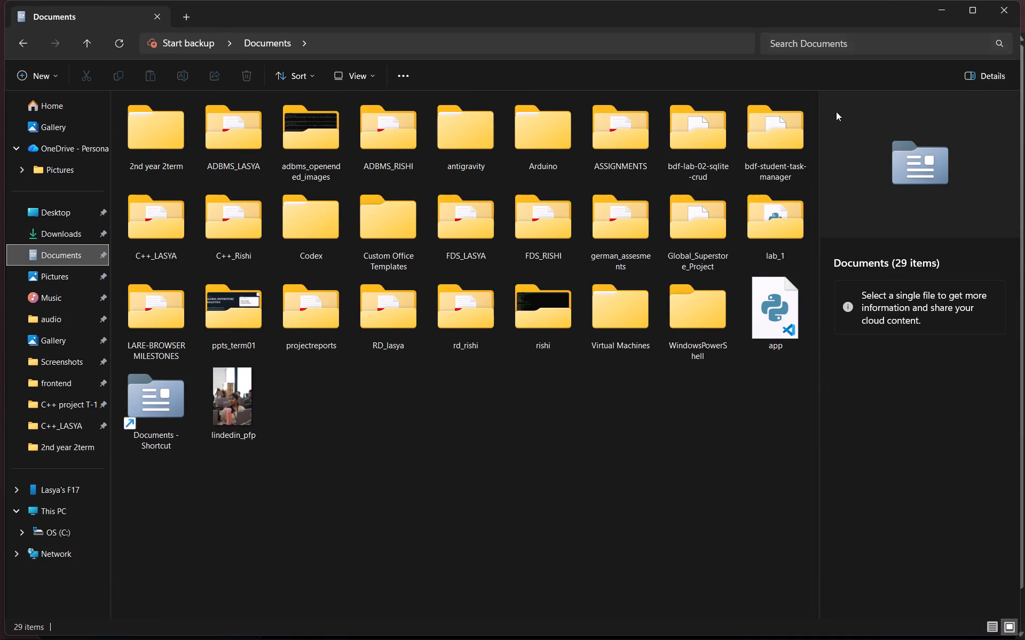
click(944, 10)
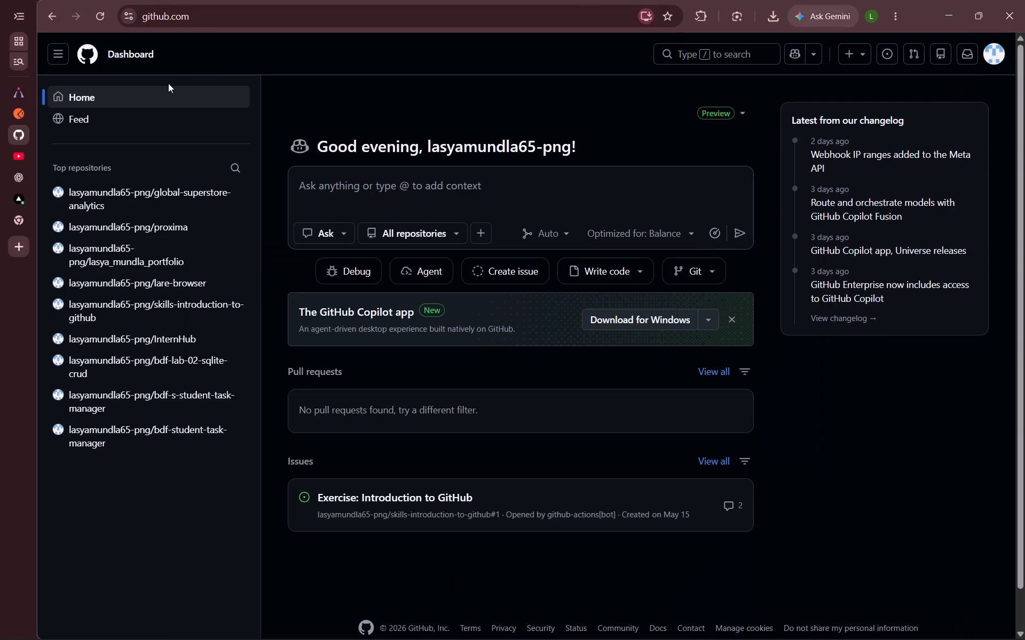
Examine the bdf-s-student-task-manager repository on GitHub, reading its README and general settings for a link to use in the report.
click(199, 387)
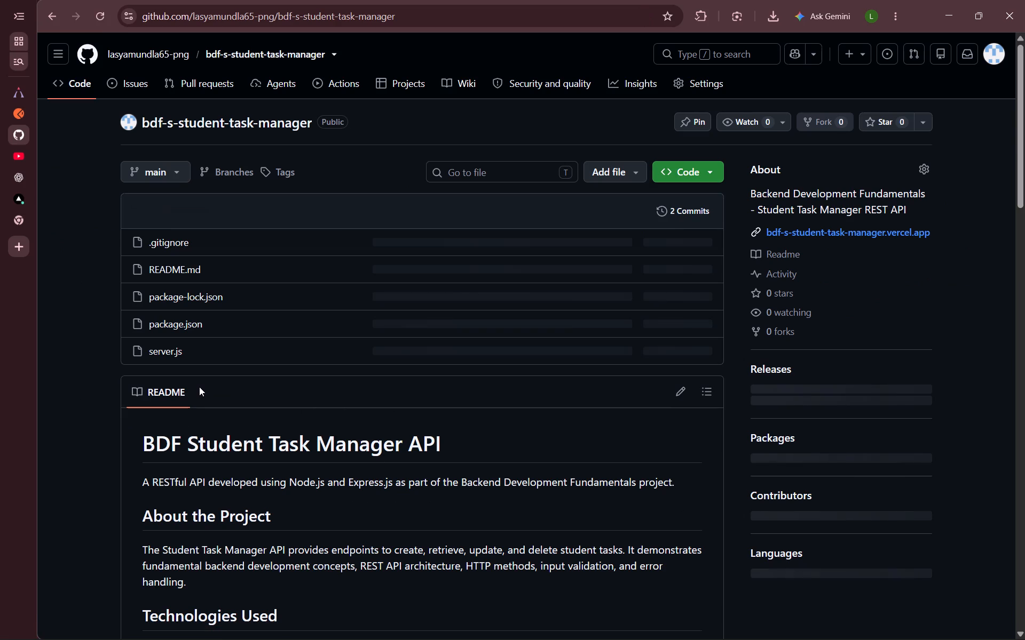
scroll(199, 387, down, 20)
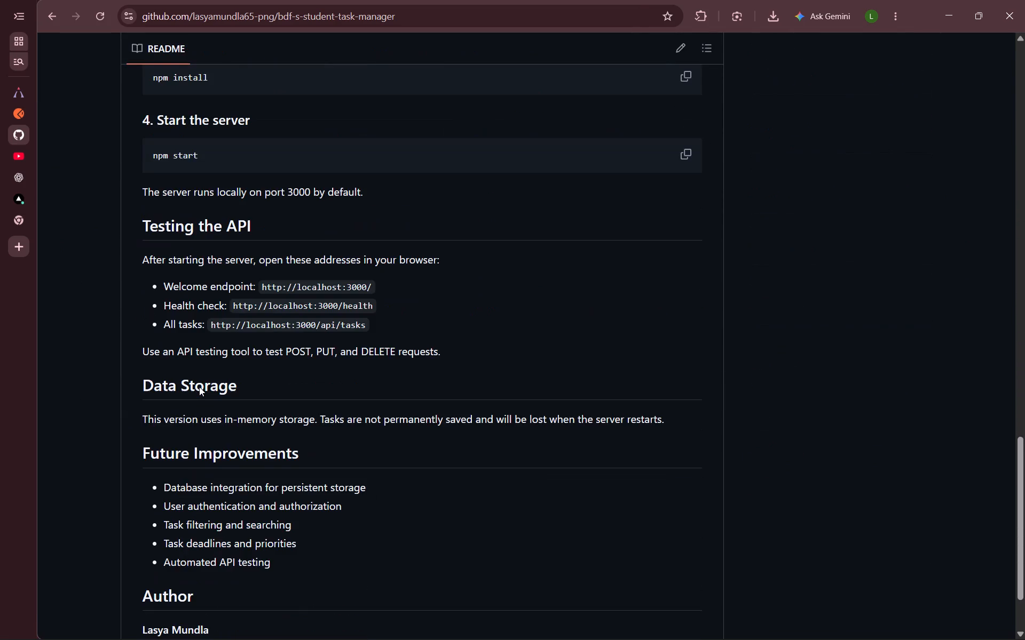
scroll(199, 387, down, 1)
scroll(199, 387, up, 11)
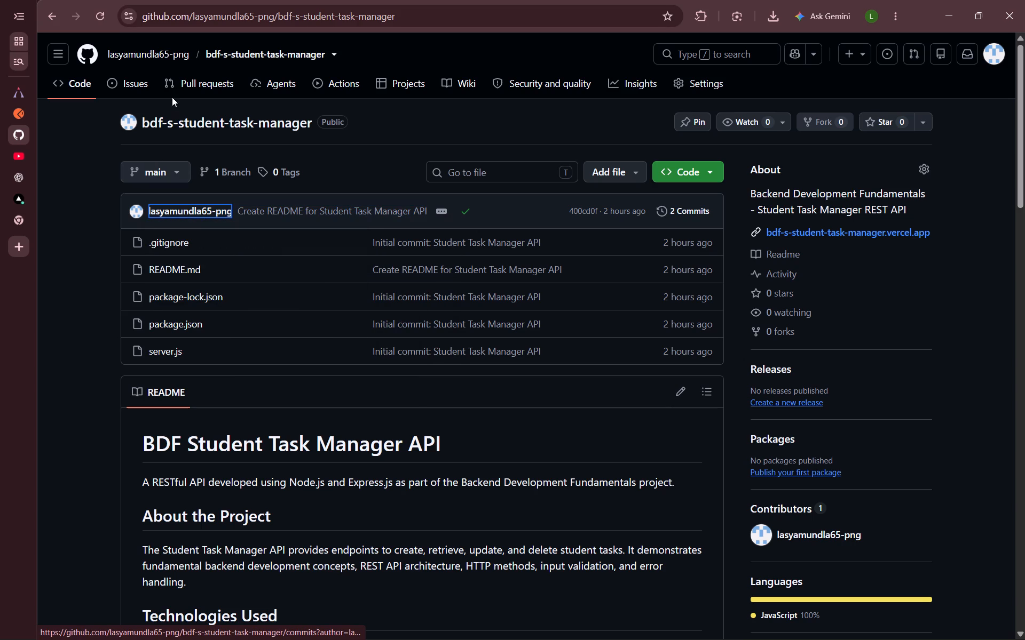
click(708, 85)
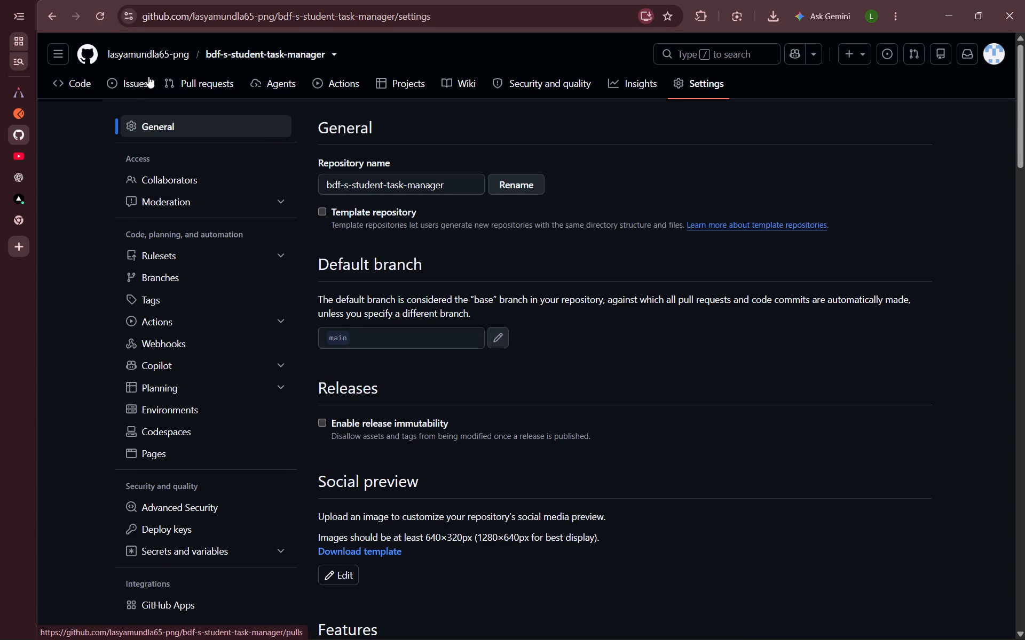
click(235, 47)
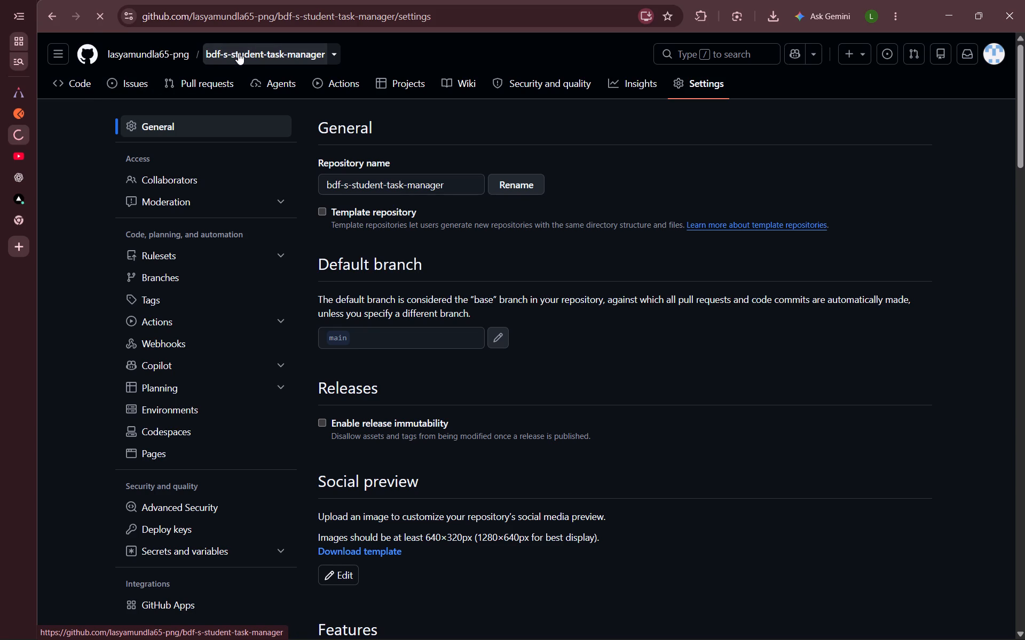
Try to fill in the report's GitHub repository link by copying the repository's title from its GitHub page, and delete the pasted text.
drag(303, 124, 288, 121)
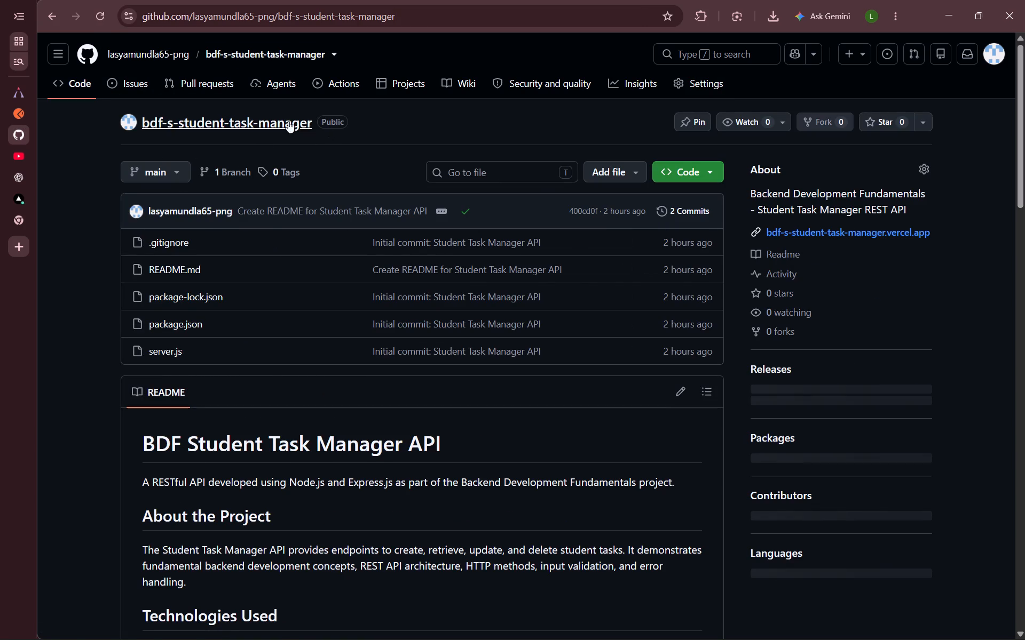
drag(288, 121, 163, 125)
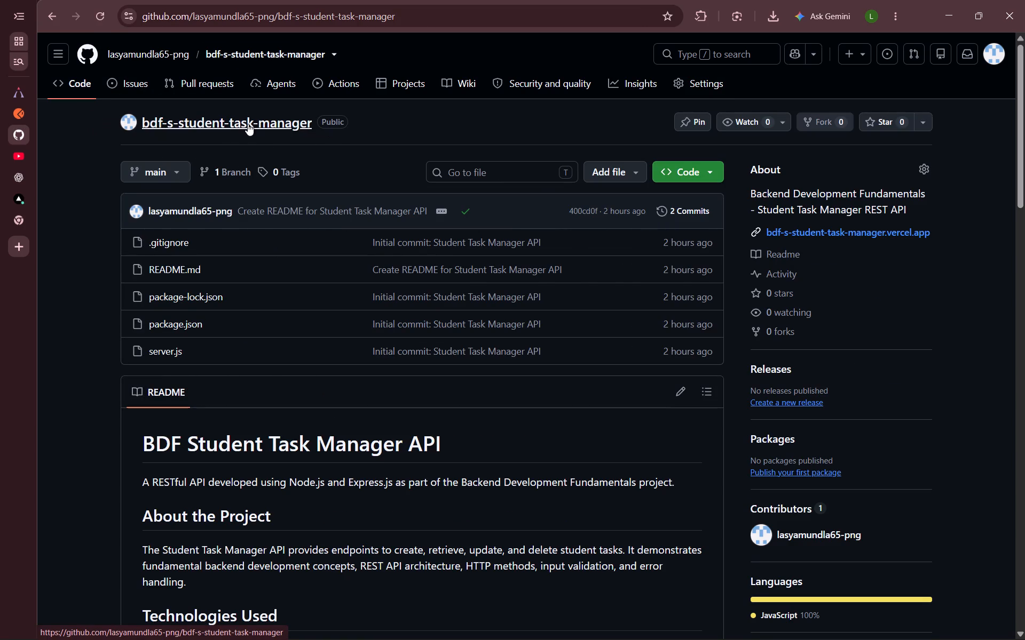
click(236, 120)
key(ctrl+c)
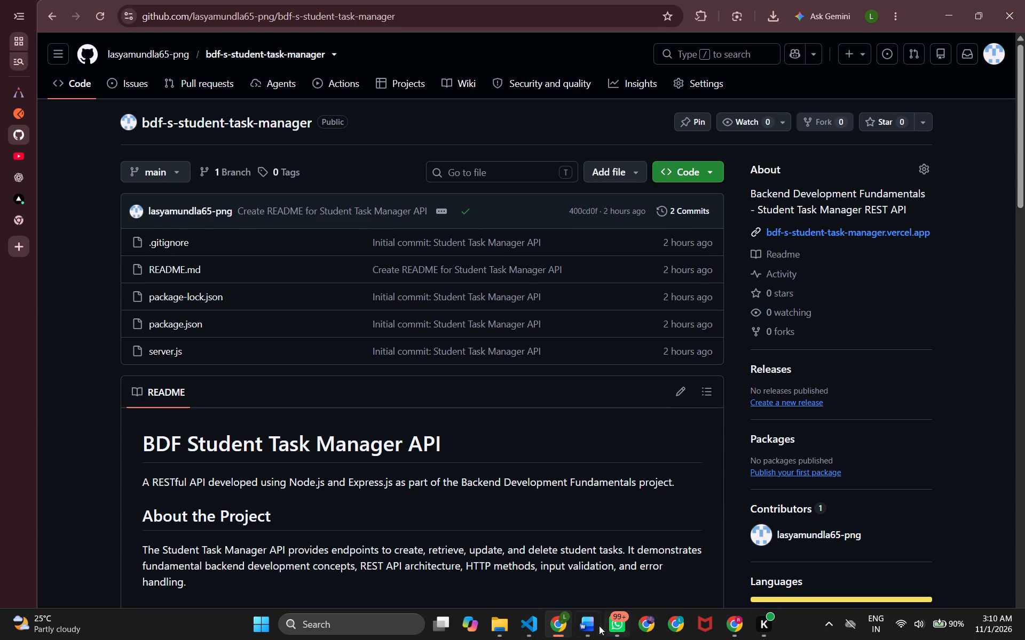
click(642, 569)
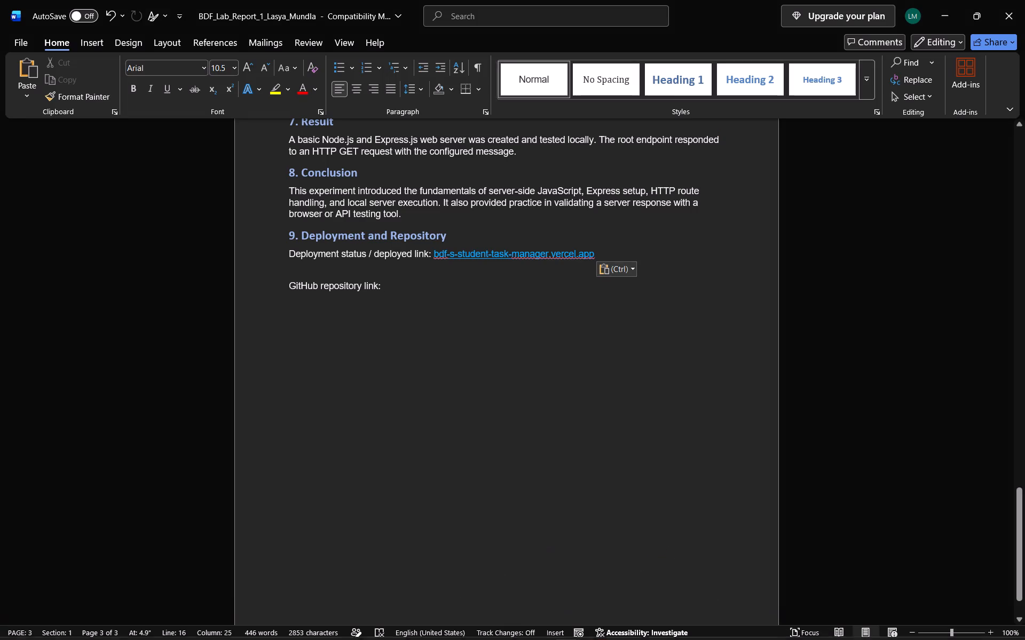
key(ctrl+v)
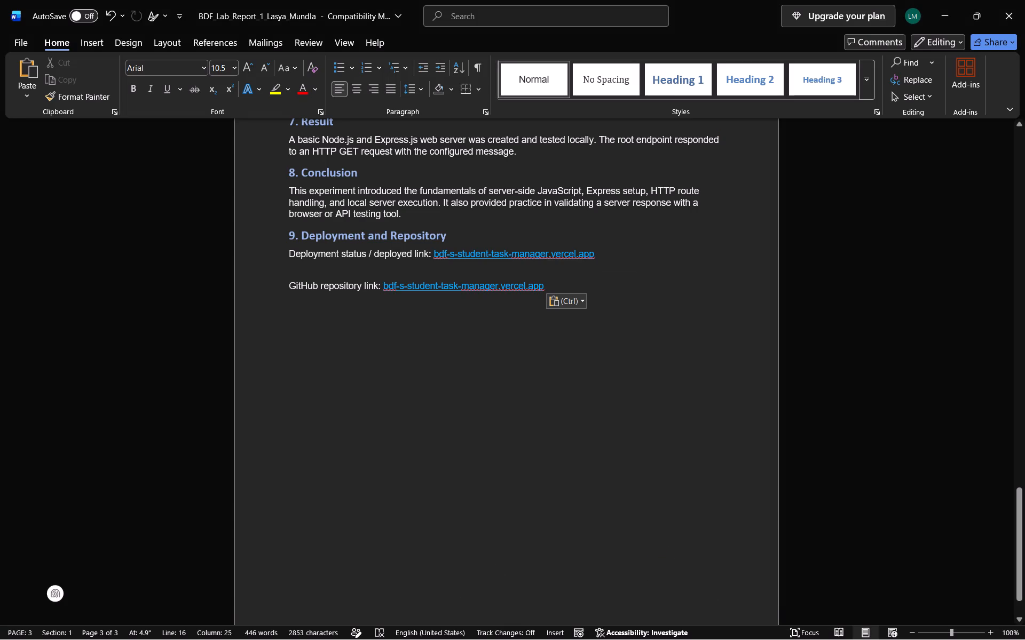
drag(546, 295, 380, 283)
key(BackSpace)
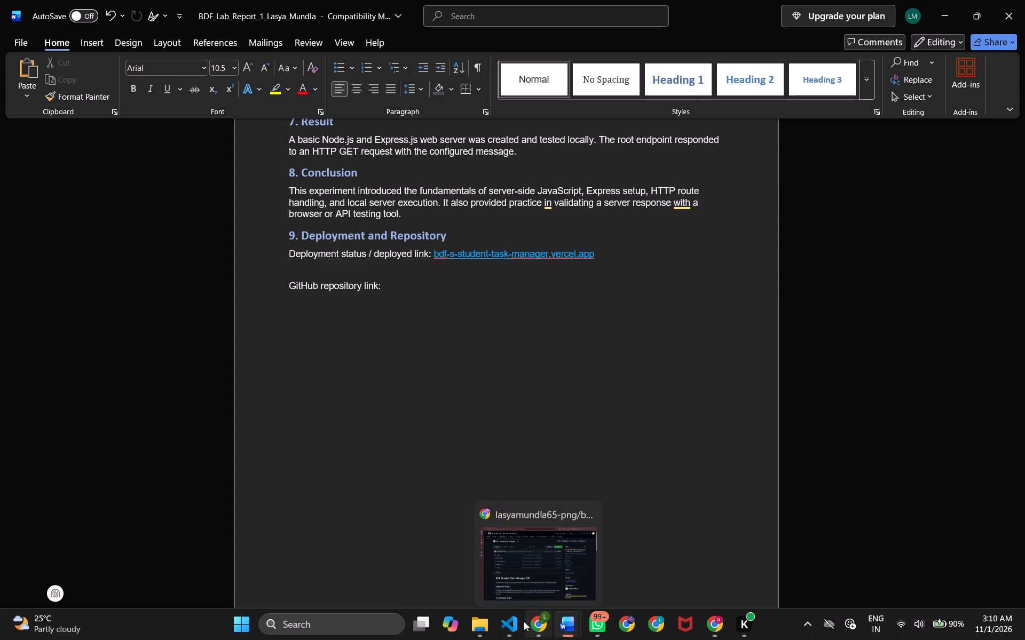
Fill in the GitHub repository link in section 9 with the bdf-s-student-task-manager repository's full URL copied from Chrome, one space after the colon.
click(544, 628)
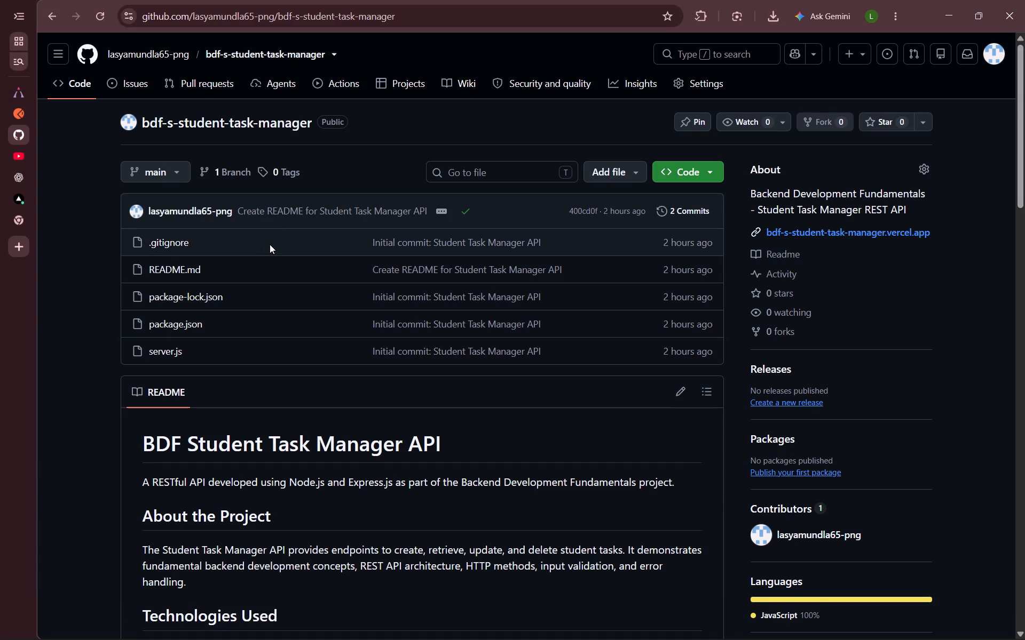
click(304, 125)
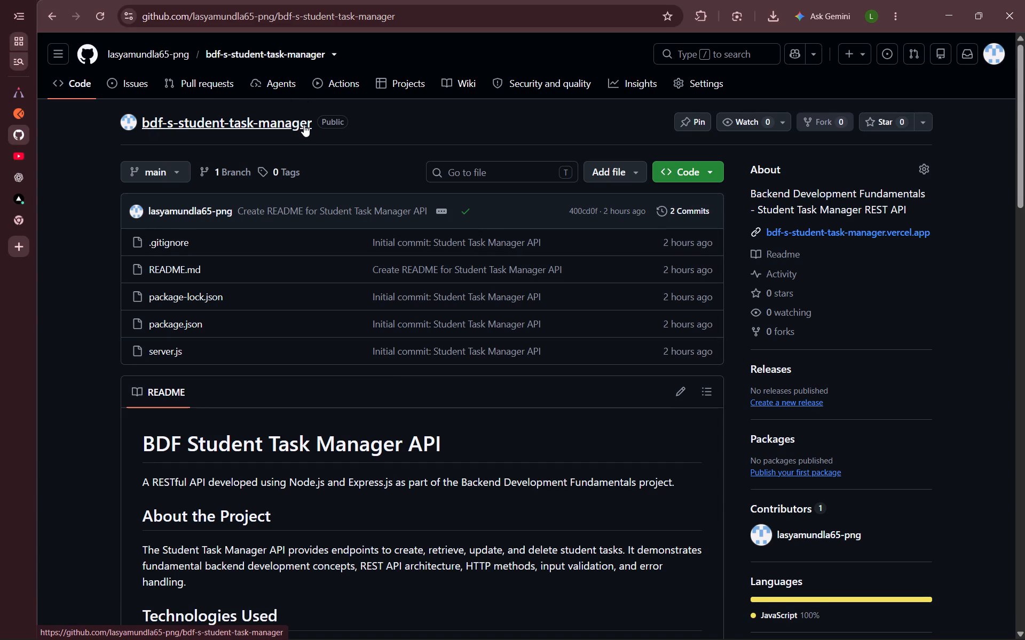
click(265, 119)
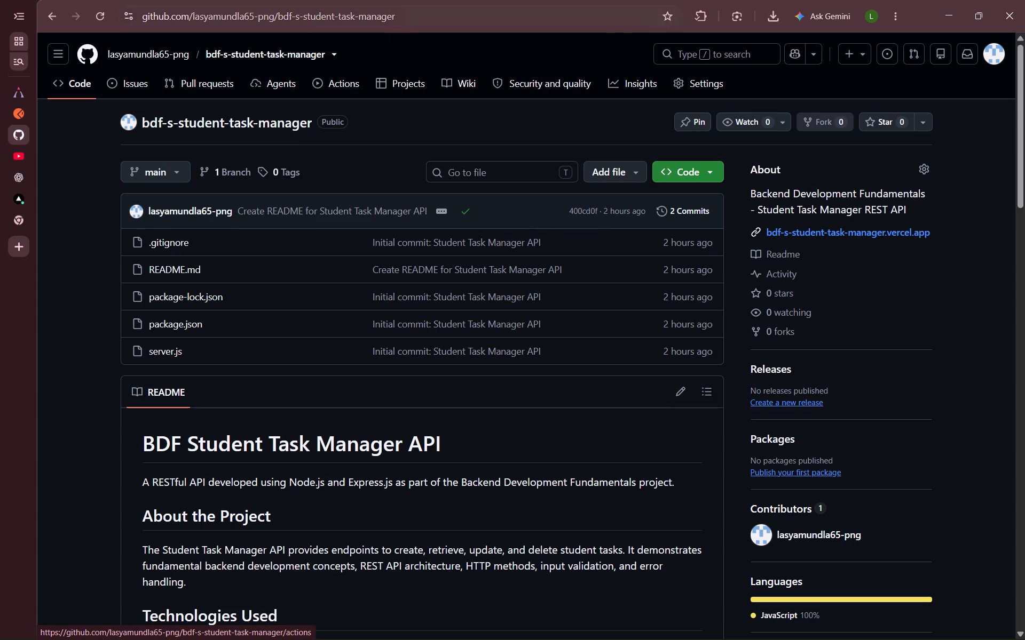
drag(418, 10, 99, 1)
key(ctrl+c)
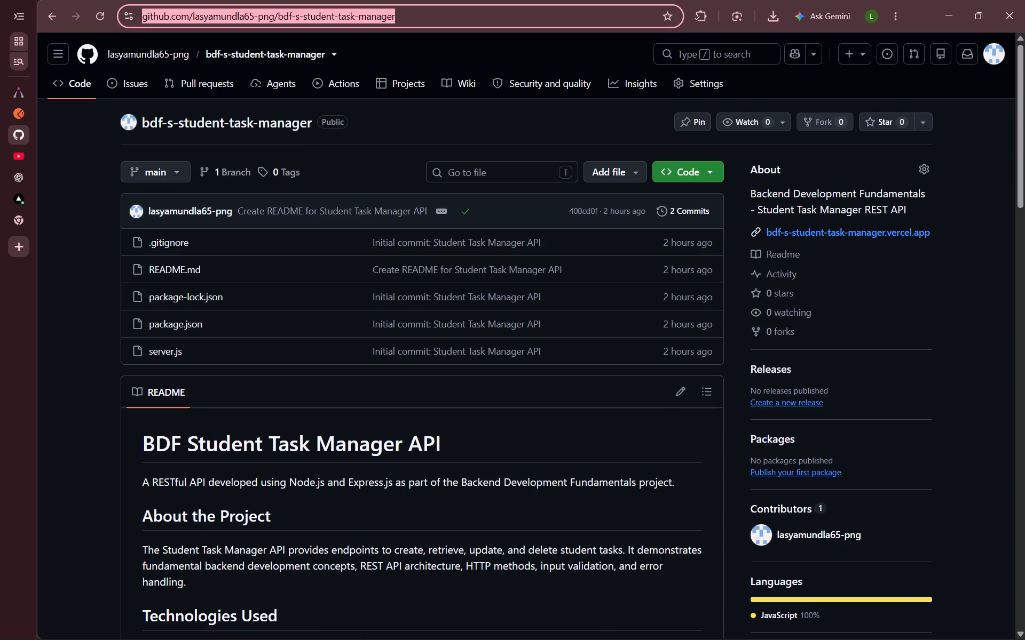
click(561, 626)
click(627, 586)
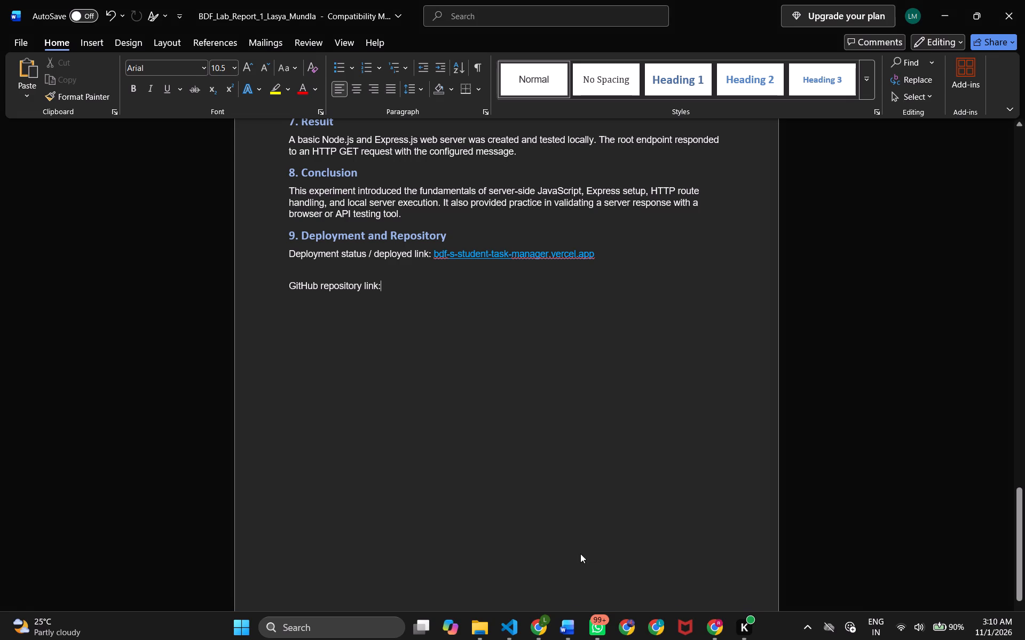
key(ctrl+v)
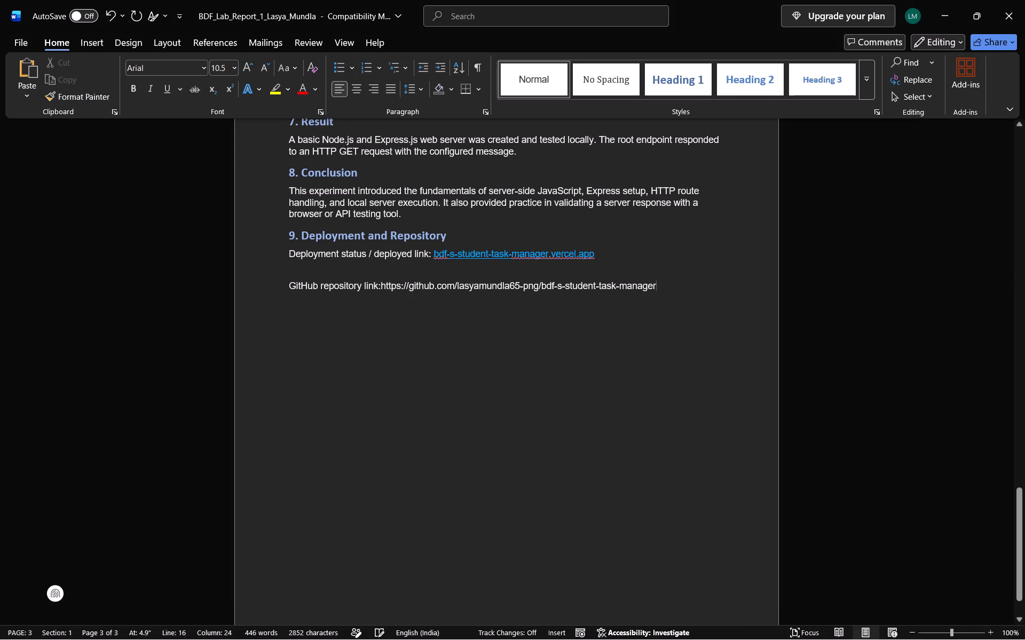
click(379, 289)
key(space)
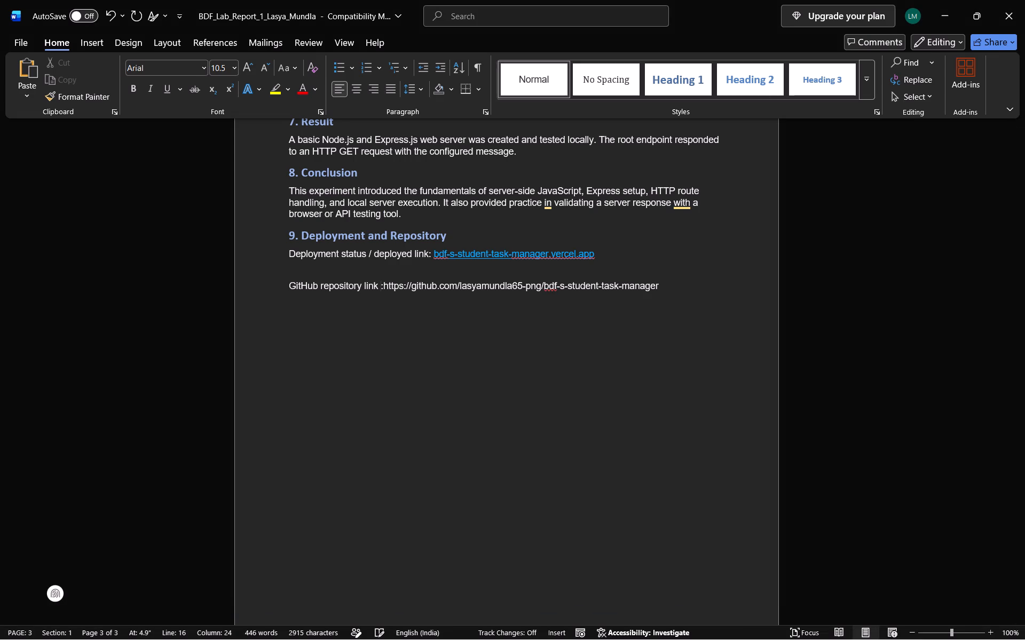
click(384, 287)
key(space)
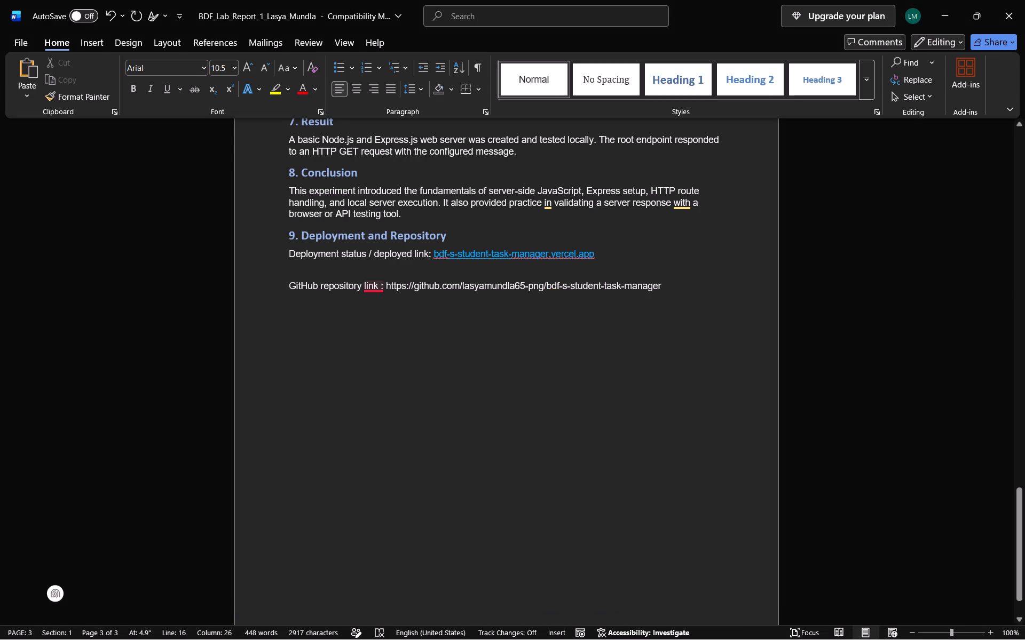
click(382, 287)
key(BackSpace)
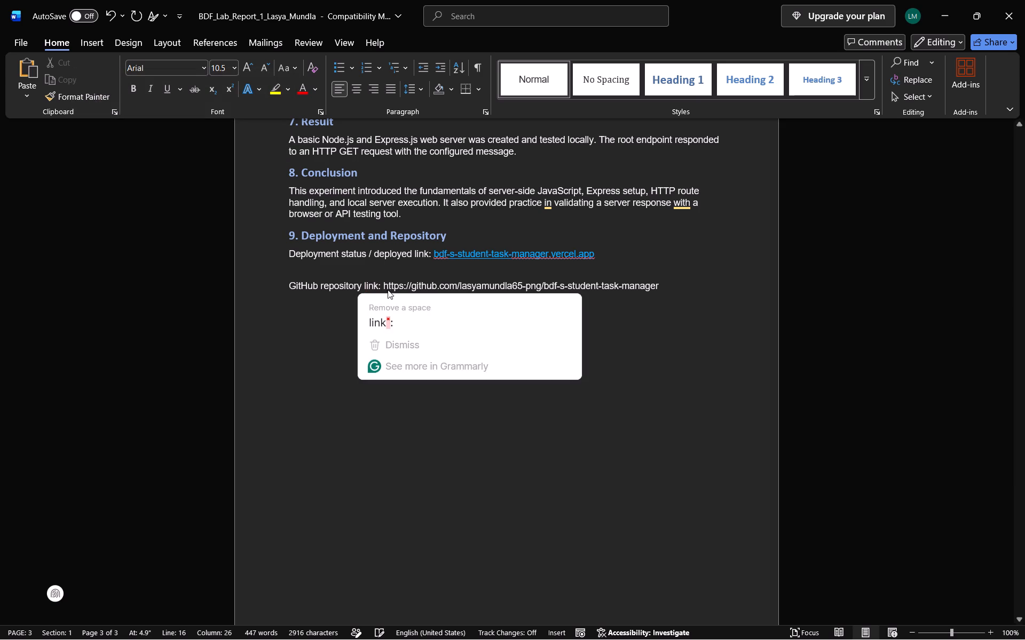
Turn the GitHub repository URL in section 9 into a clickable hyperlink.
drag(384, 286, 700, 281)
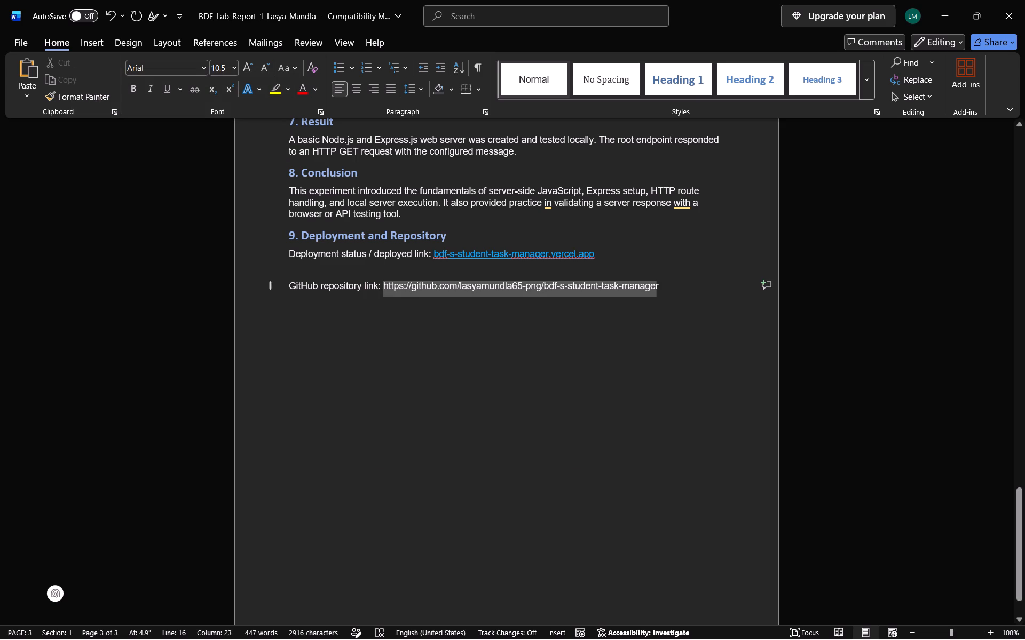
drag(700, 281, 693, 293)
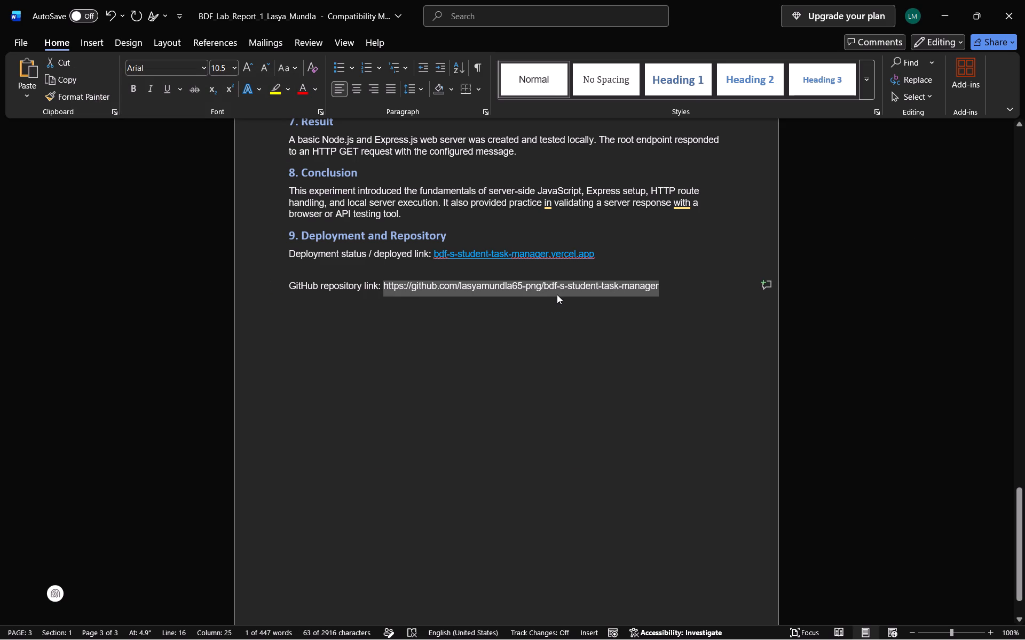
right_click(557, 294)
click(590, 530)
click(658, 397)
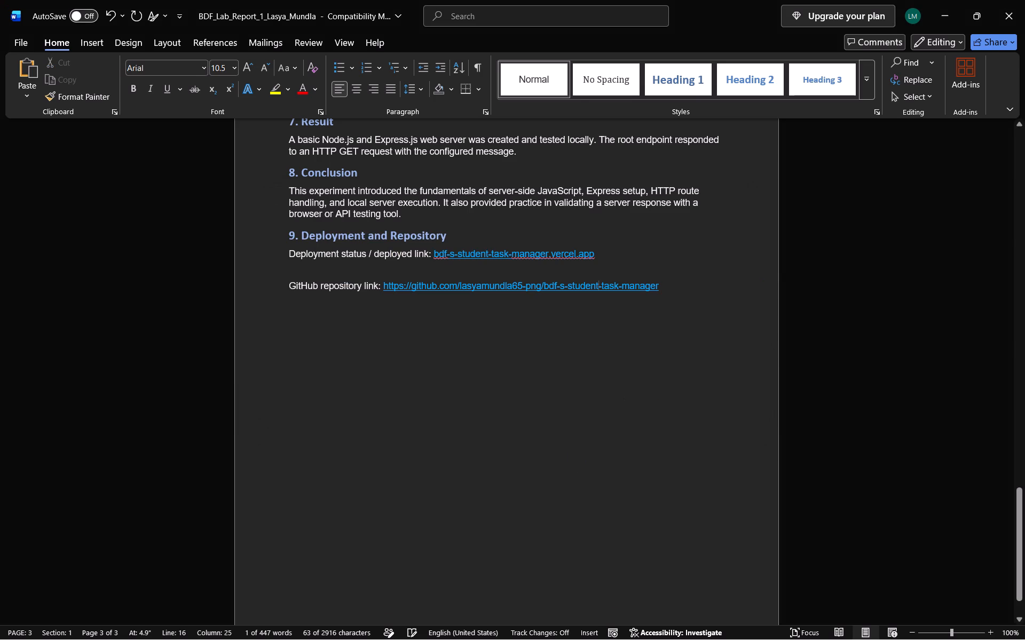
Start saving a copy of the report and create a bdf_labreports_lasya folder inside Documents > 2nd year 2term.
key(ctrl+p)
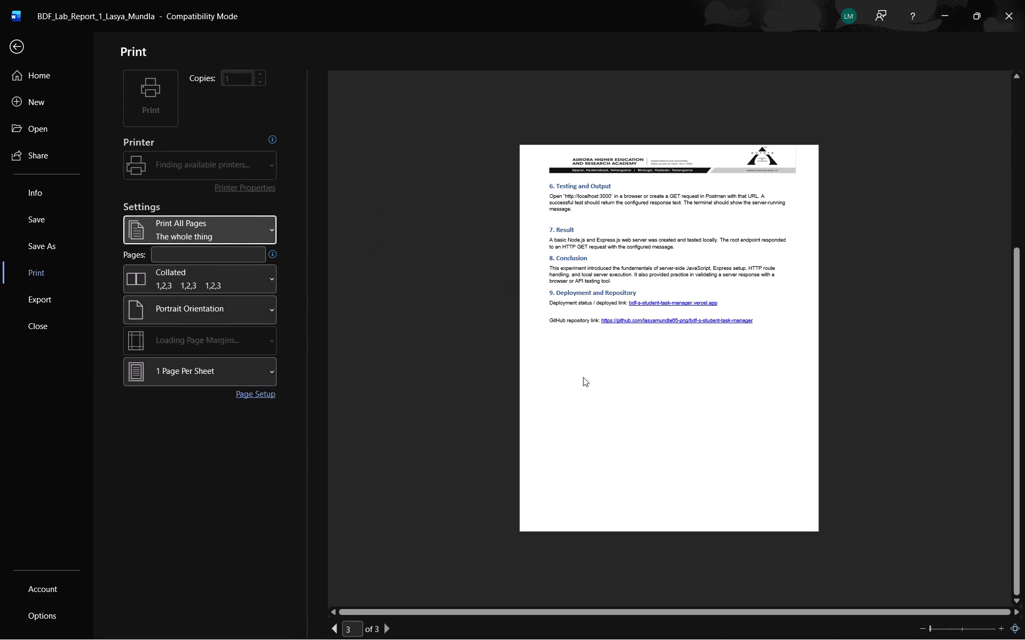
scroll(583, 377, up, 10)
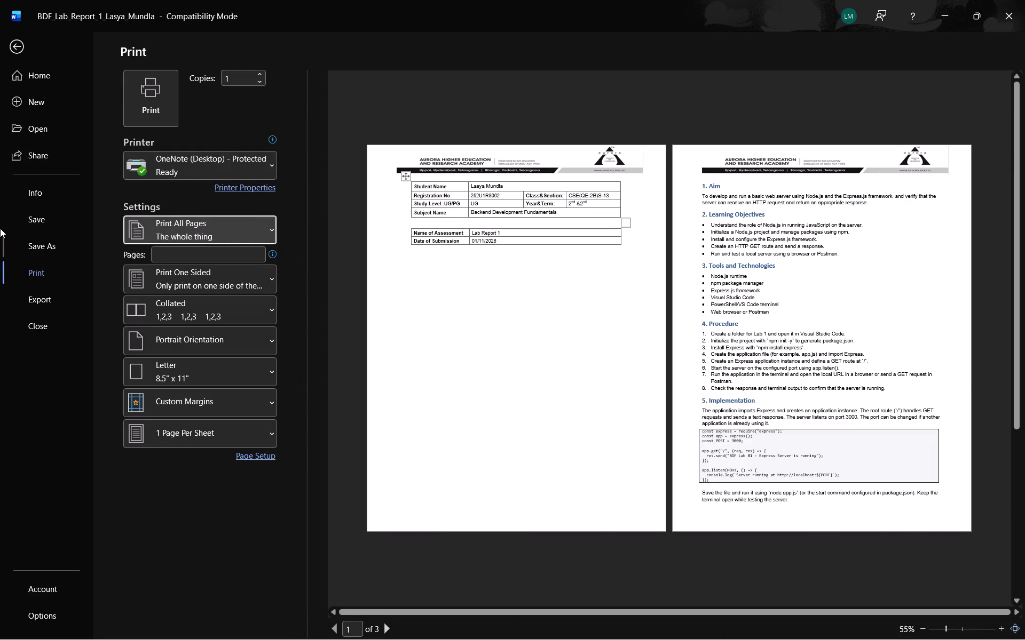
double_click(34, 245)
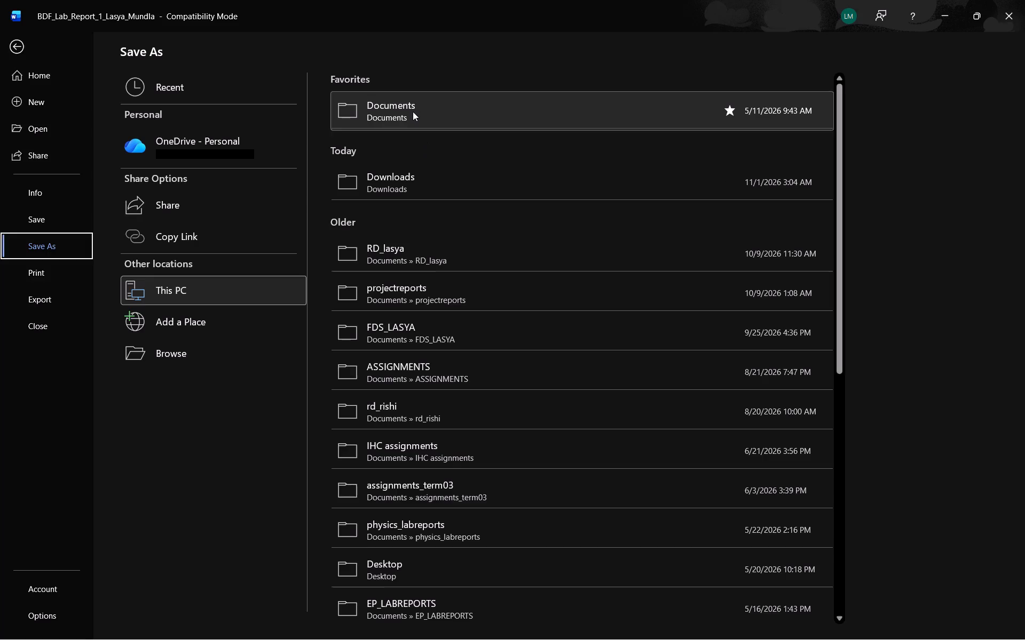
double_click(413, 111)
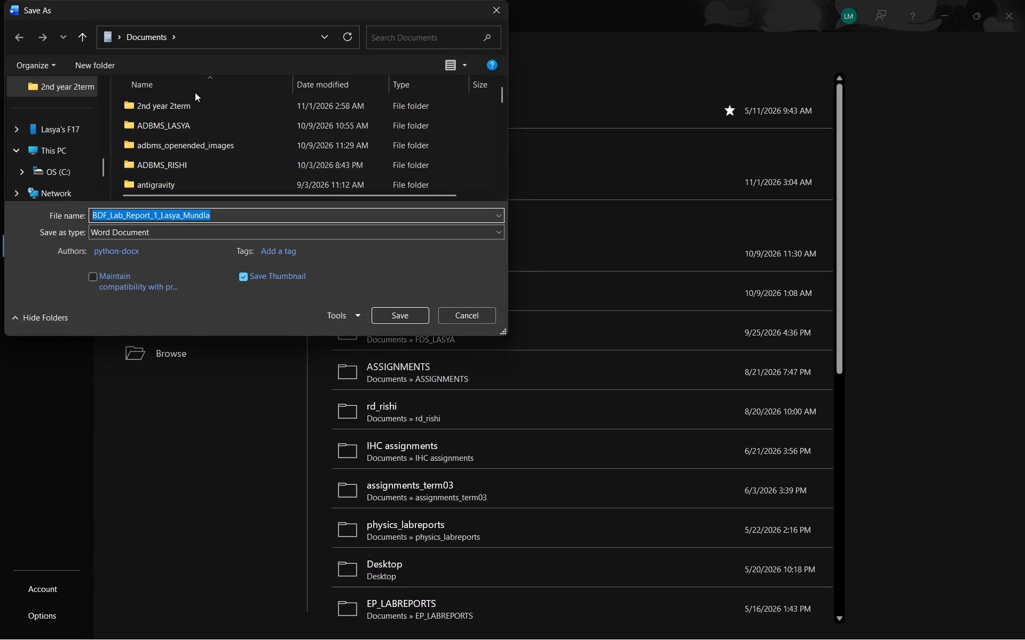
click(191, 105)
double_click(191, 105)
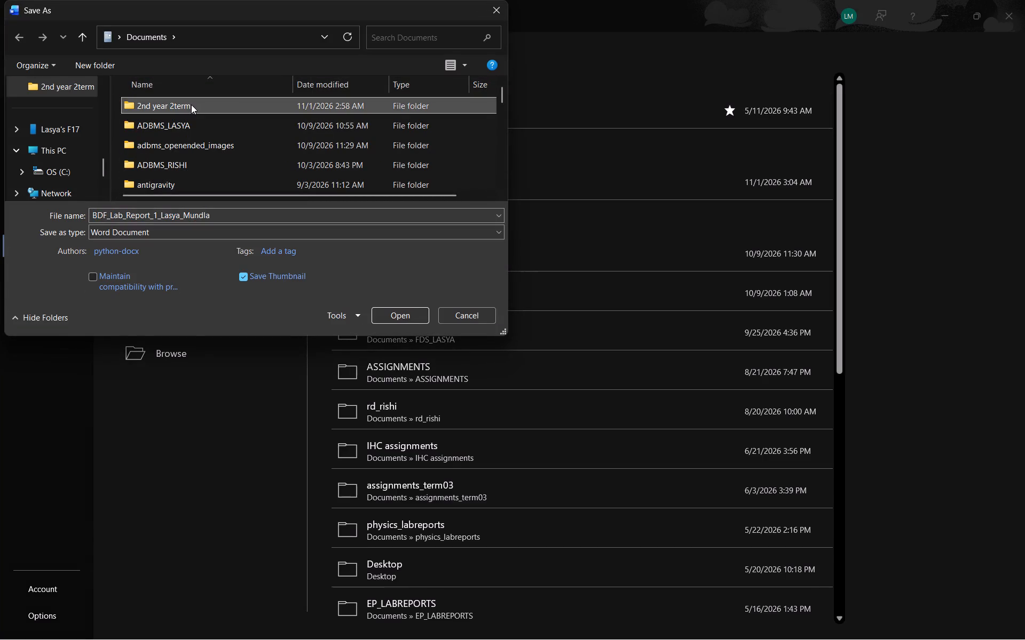
right_click(170, 168)
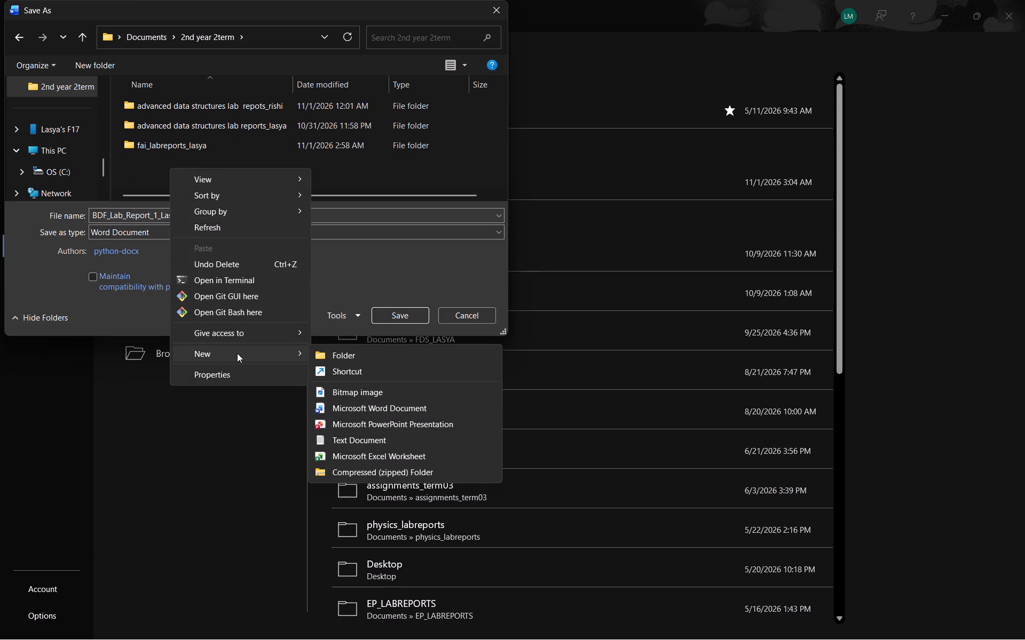
click(335, 356)
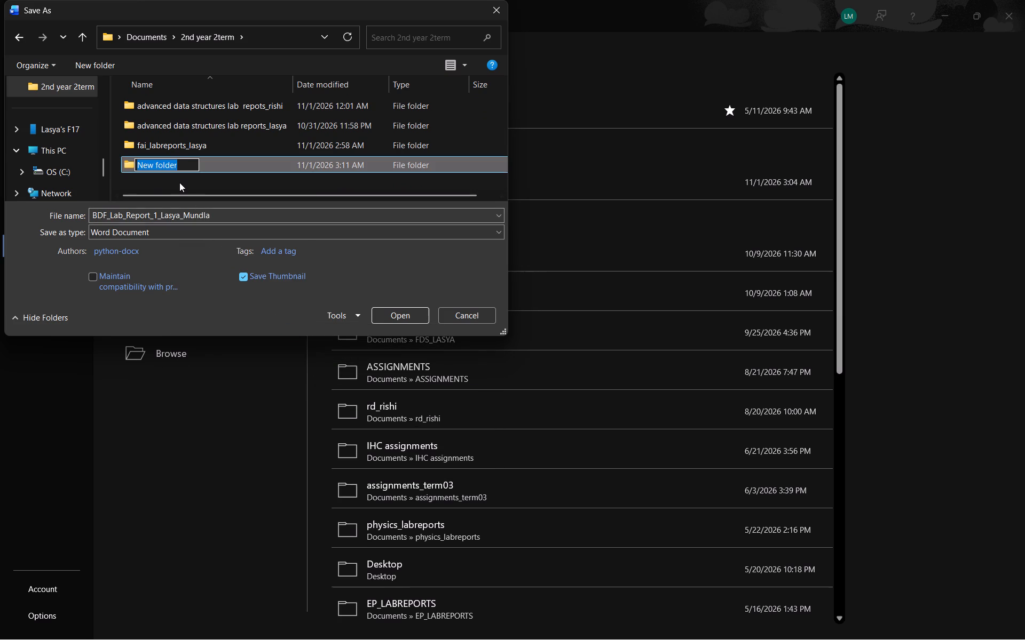
key(BackSpace)
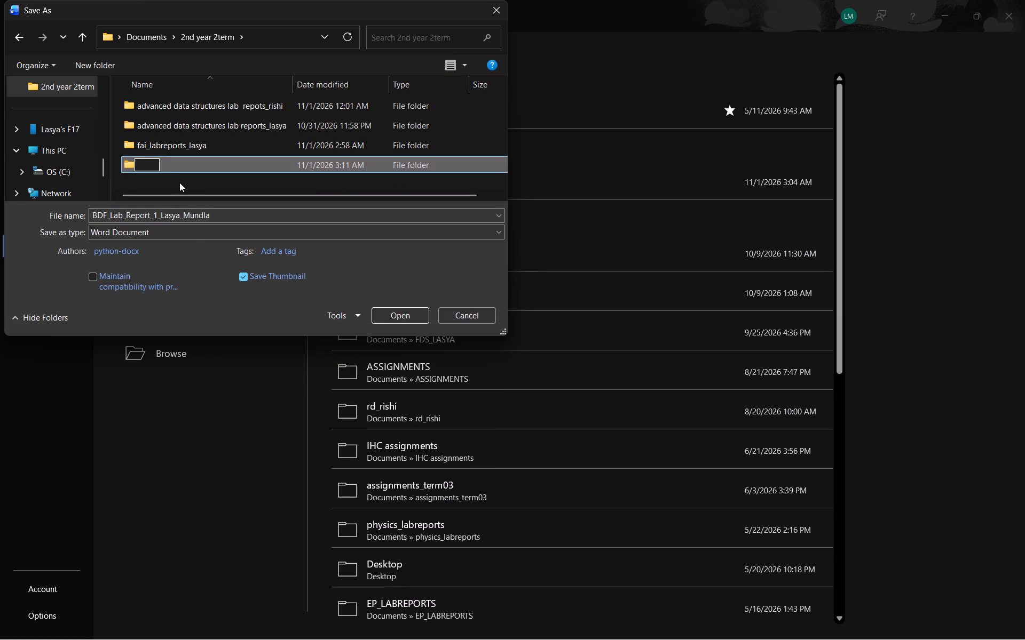
text(bd)
key(BackSpace)
text(df_la)
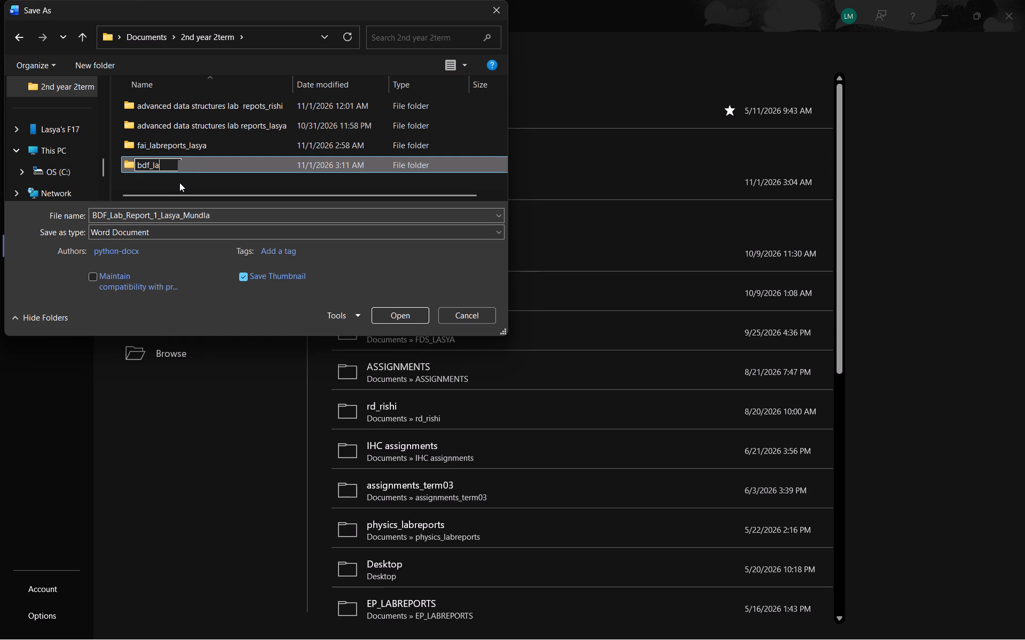
text(breports)
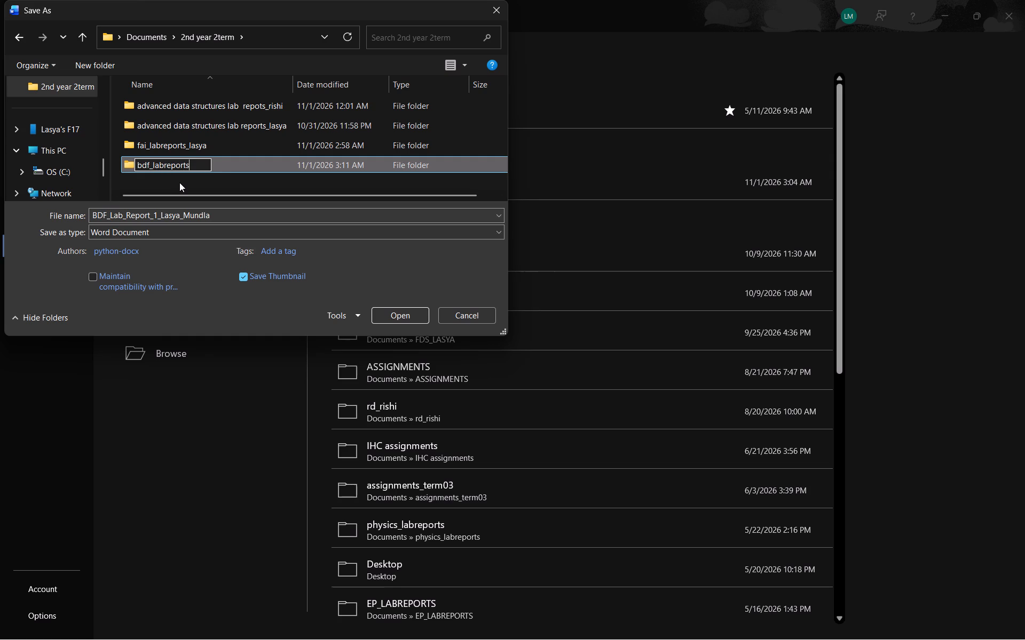
text(_lasya)
key(Return)
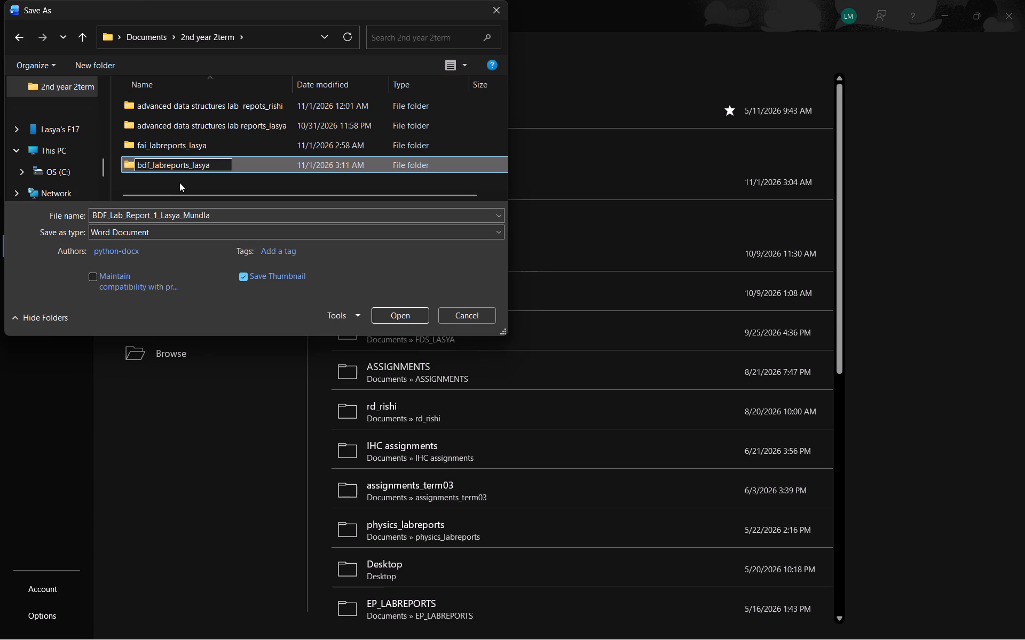
Save the report as a PDF named bdf_labreport01_lasya in the bdf_labreports_lasya folder.
double_click(236, 147)
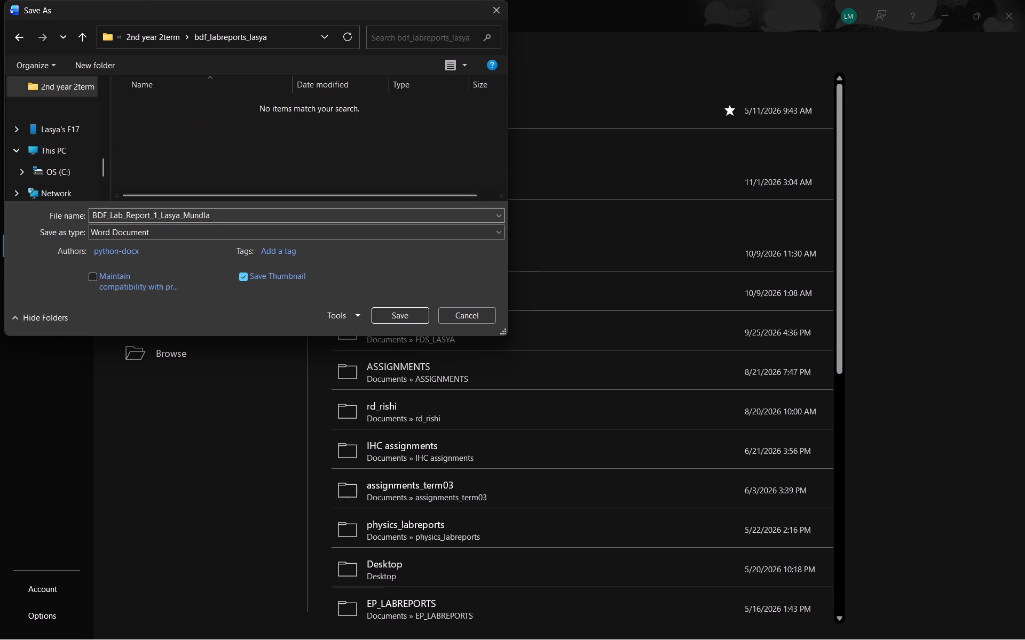
click(214, 220)
key(BackSpace)
text(bdf)
text(_la)
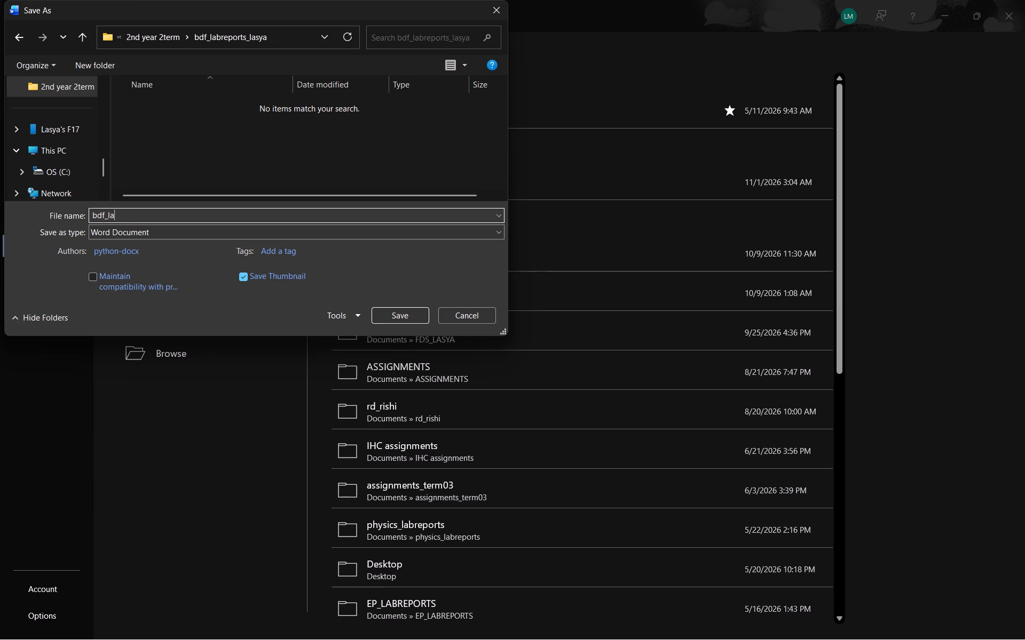
text(breport)
text(01_lasya)
click(214, 234)
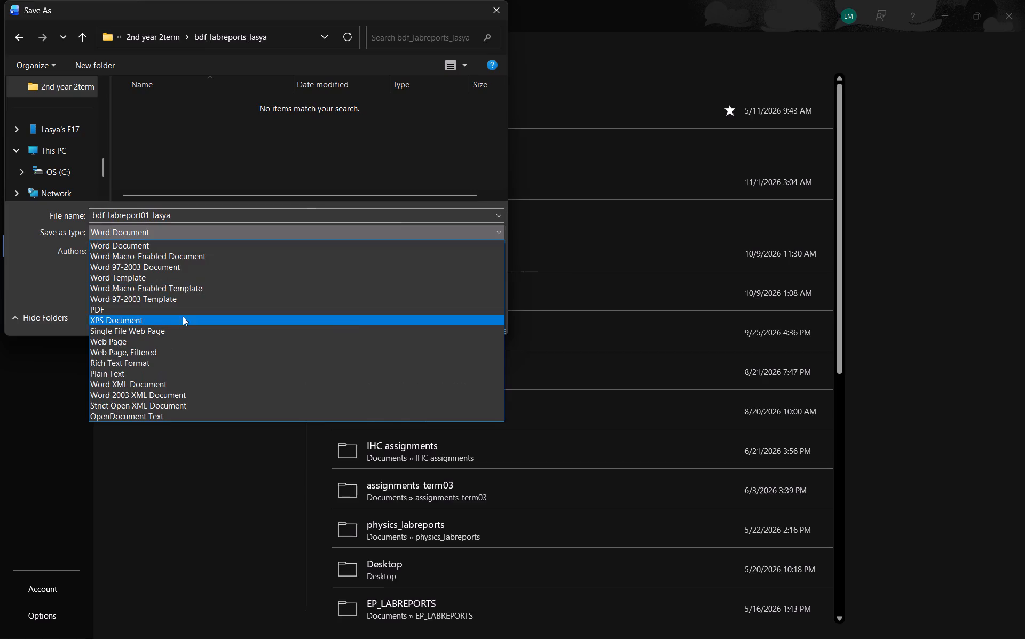
click(180, 316)
click(158, 234)
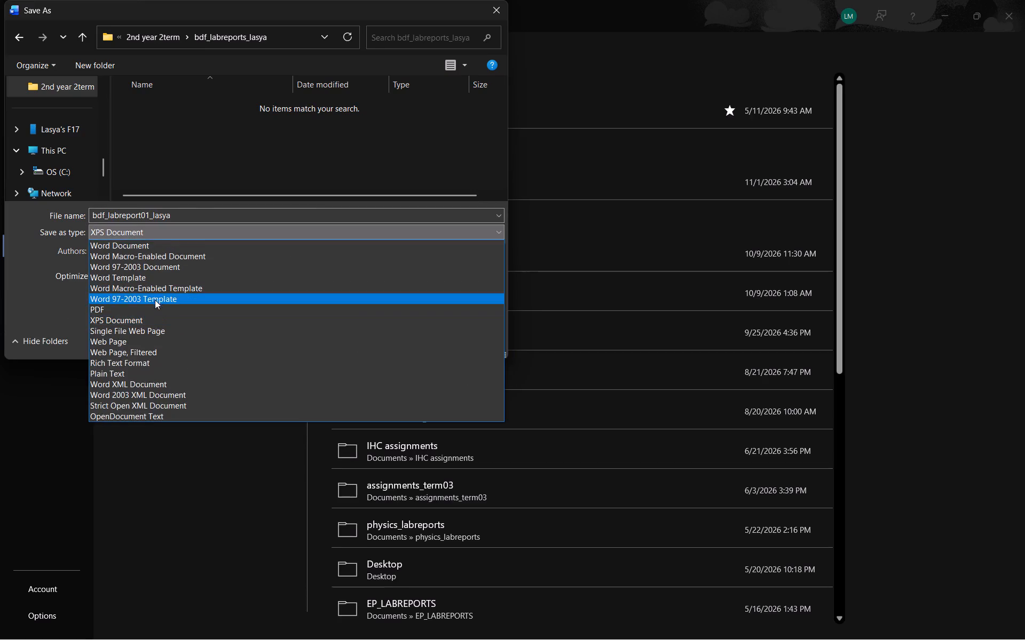
click(151, 307)
click(392, 338)
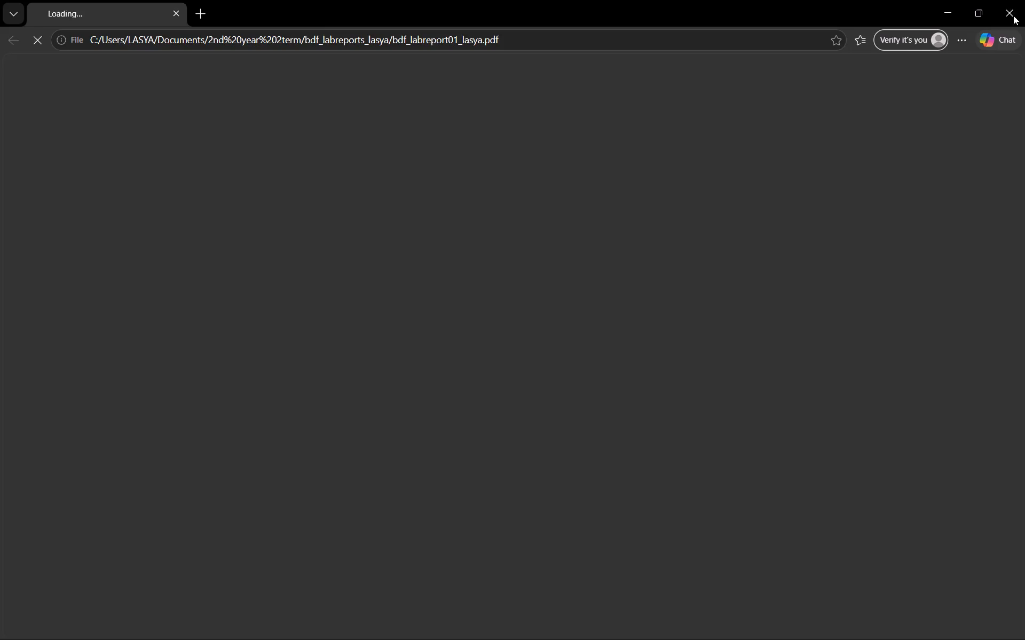
Close the exported PDF in Edge and the Lab Report 1 document in Word.
click(1008, 18)
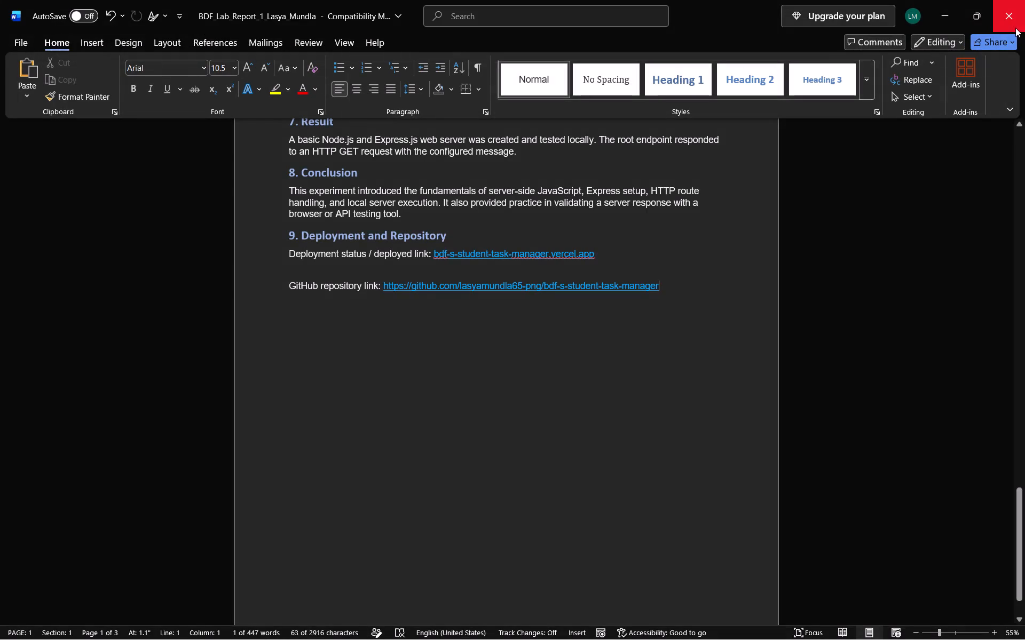
click(1015, 28)
click(505, 416)
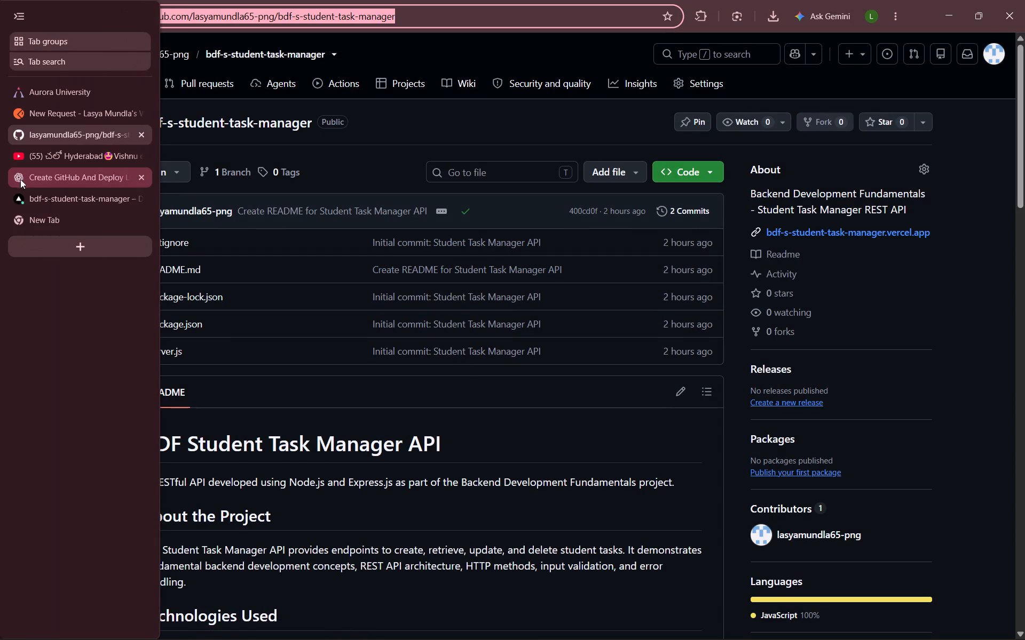
Open the downloaded BDF Lab Report 2 document from Chrome's recent downloads and enable editing in Word.
click(773, 9)
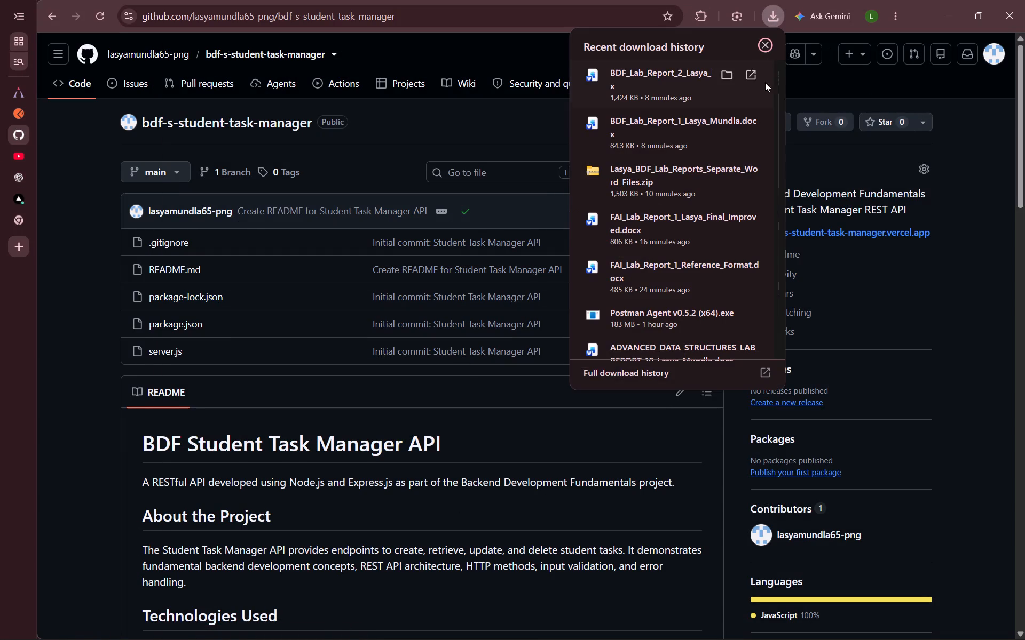
click(740, 74)
click(746, 75)
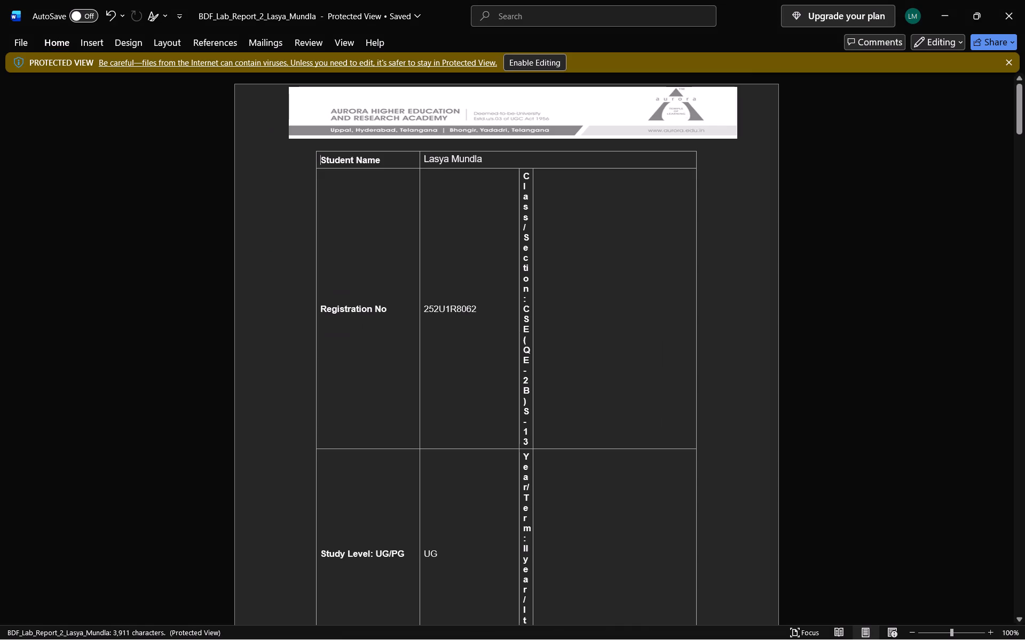
click(545, 56)
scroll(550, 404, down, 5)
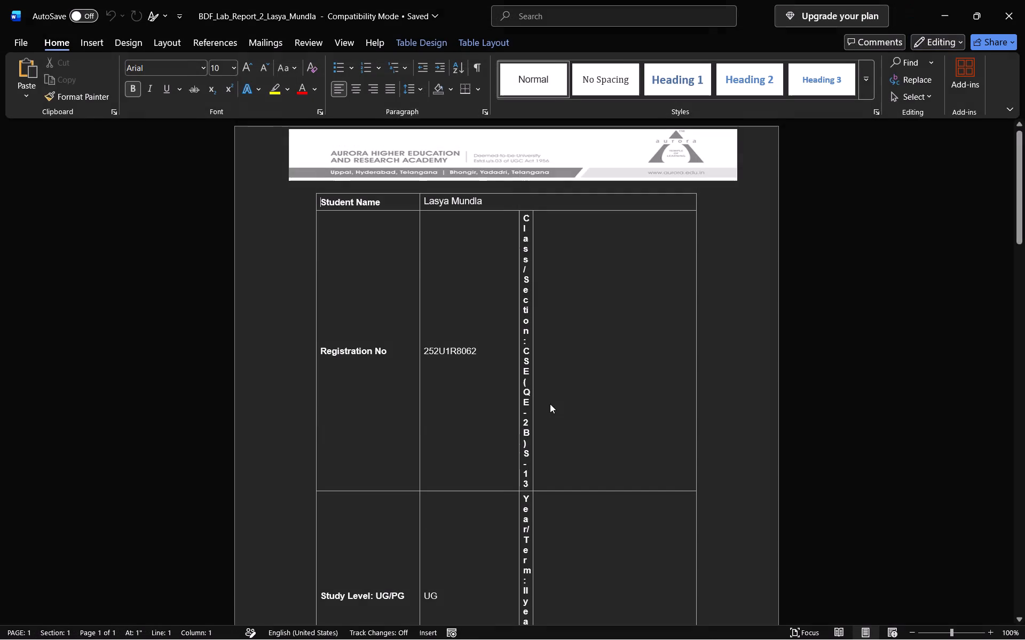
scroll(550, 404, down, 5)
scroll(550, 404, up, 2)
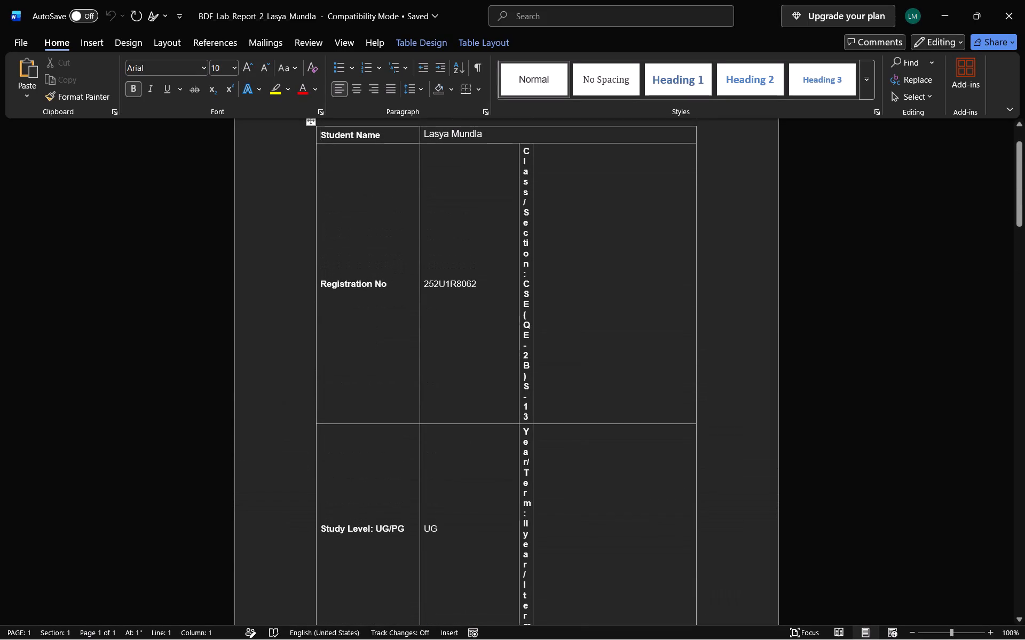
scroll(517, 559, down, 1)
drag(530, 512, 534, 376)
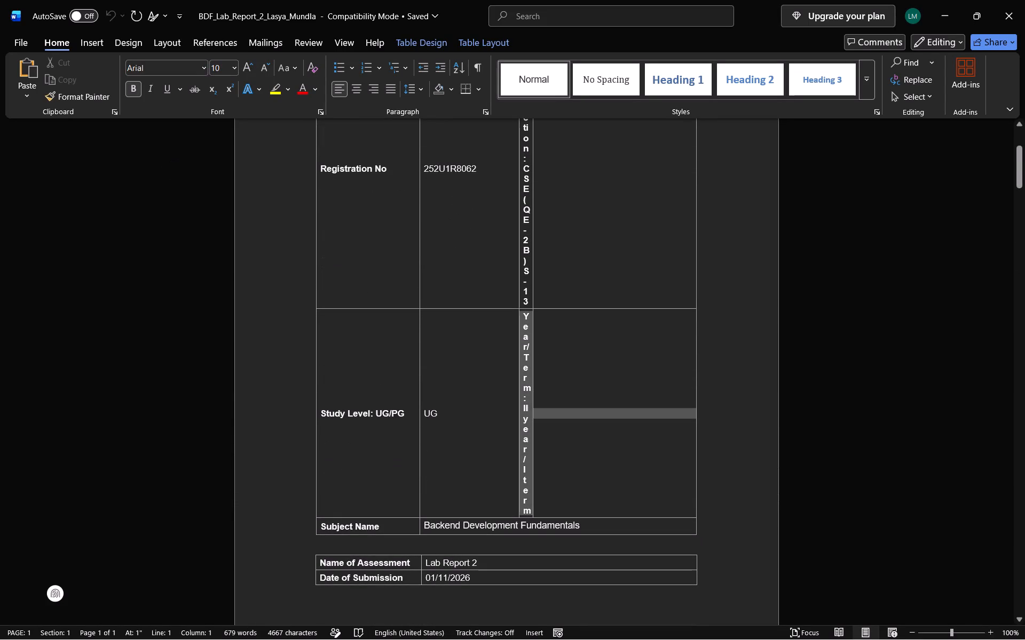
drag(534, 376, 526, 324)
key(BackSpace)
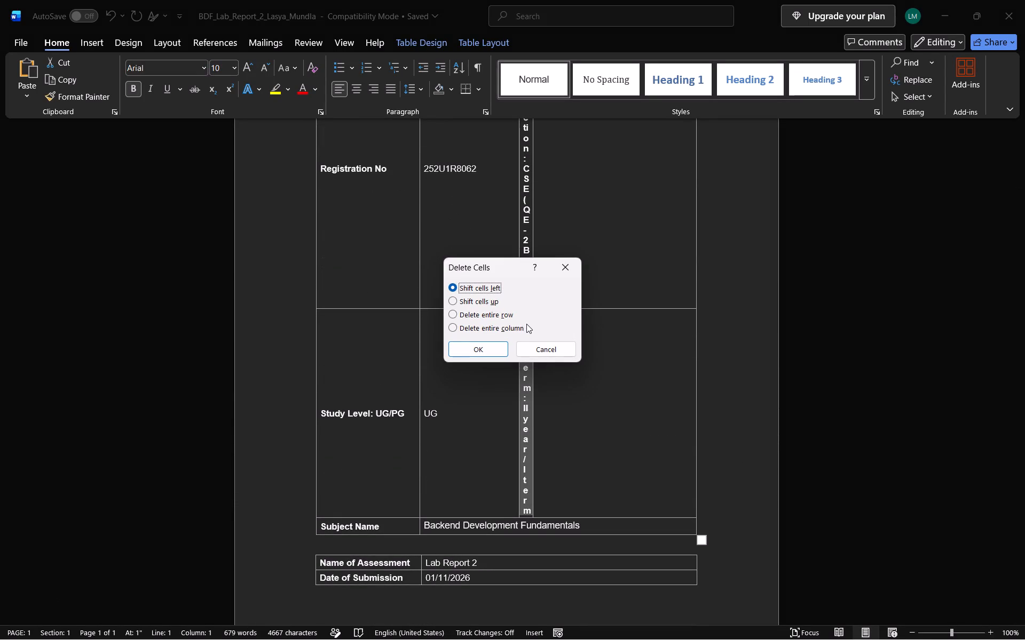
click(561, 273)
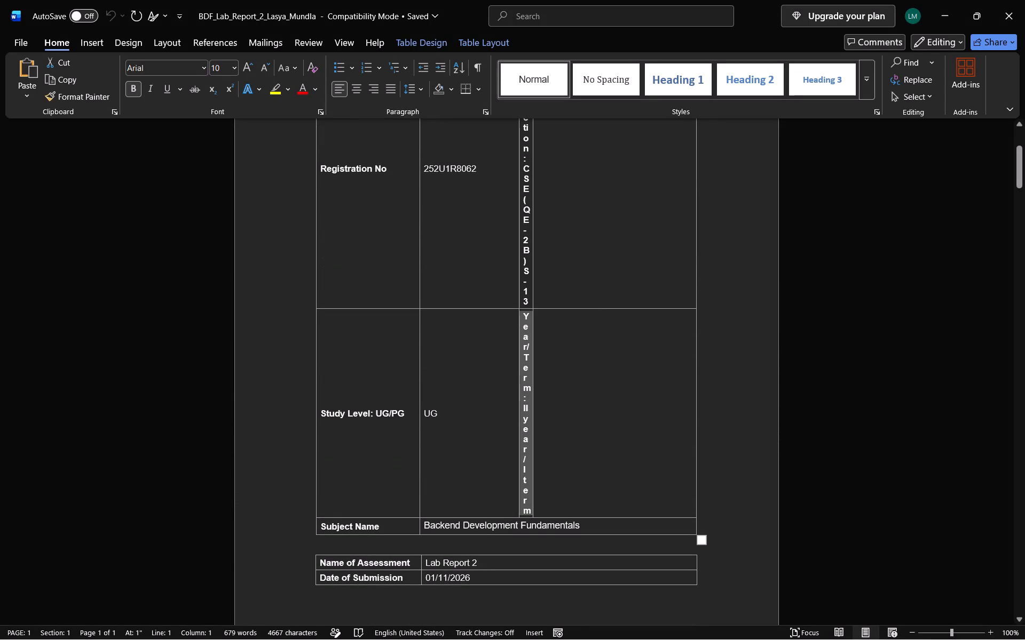
Delete the Year/Term and Class/Section text from the narrow third column of the student details table.
click(535, 461)
drag(530, 510, 521, 377)
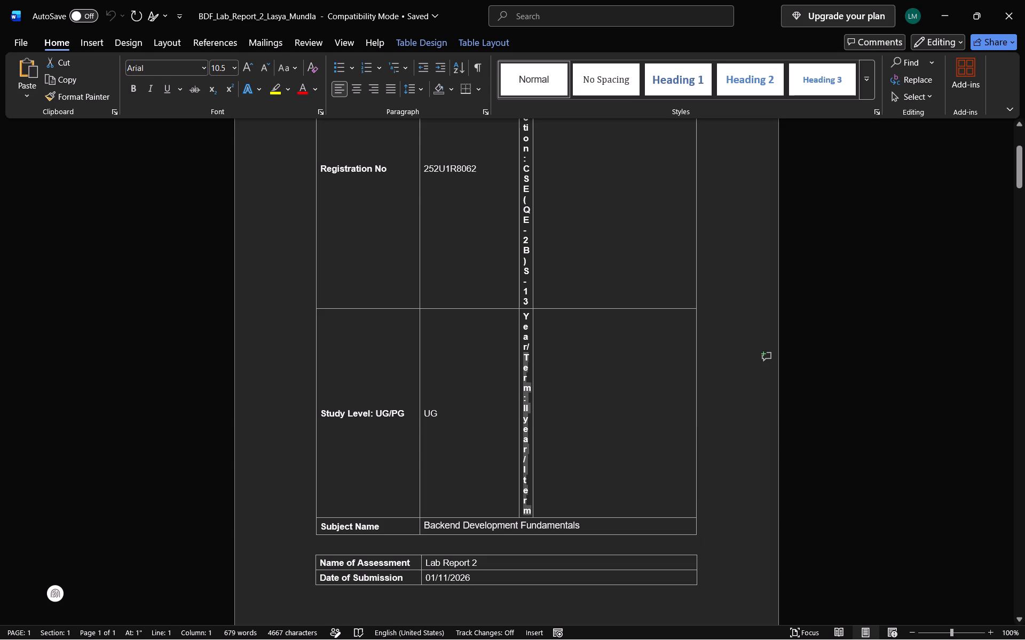
drag(521, 377, 521, 331)
key(BackSpace)
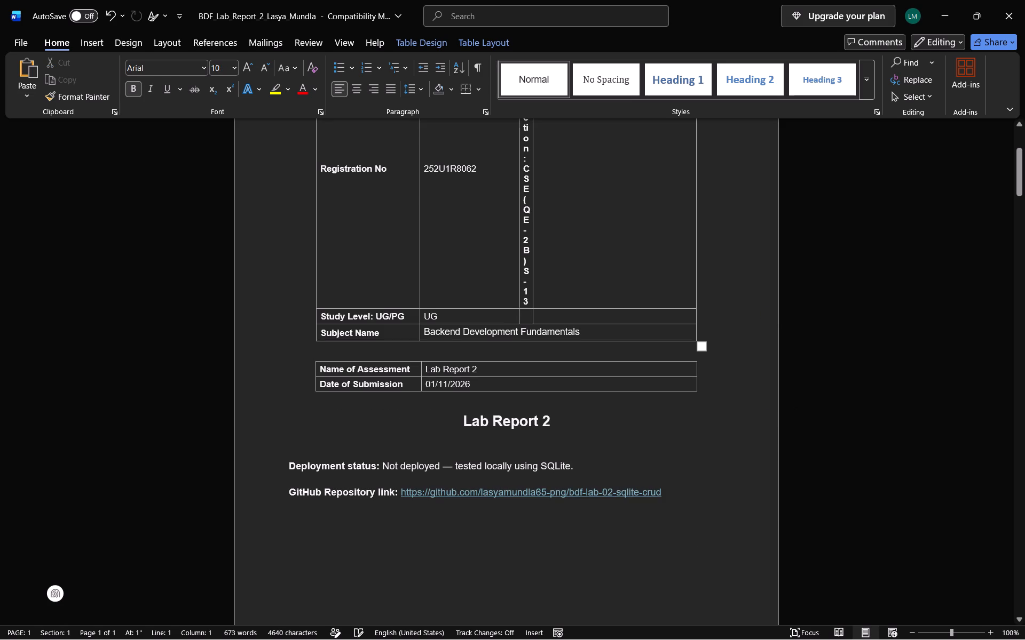
scroll(521, 331, up, 3)
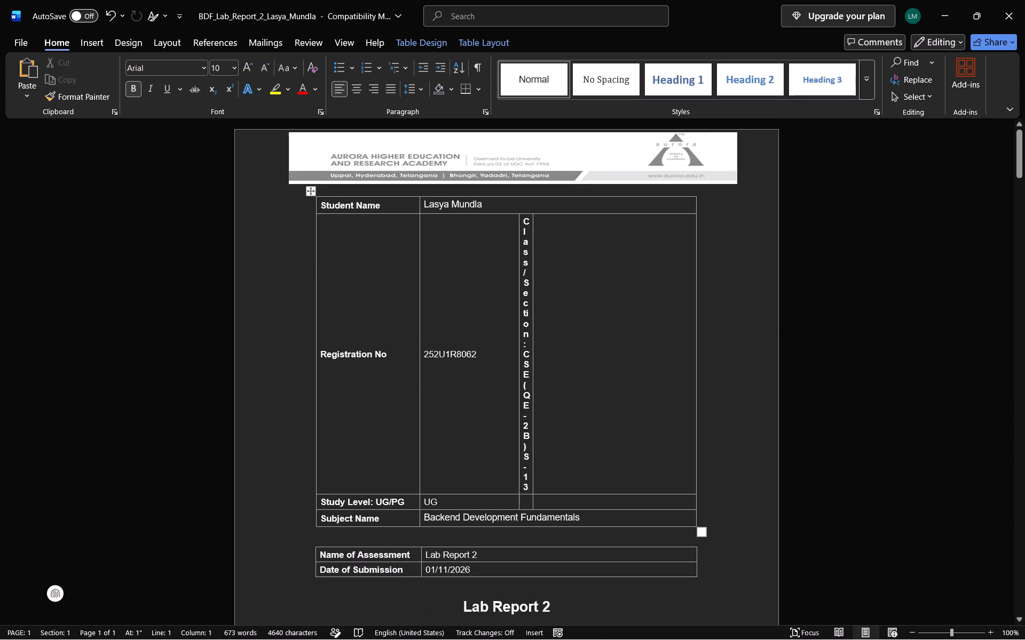
drag(530, 481, 521, 237)
key(BackSpace)
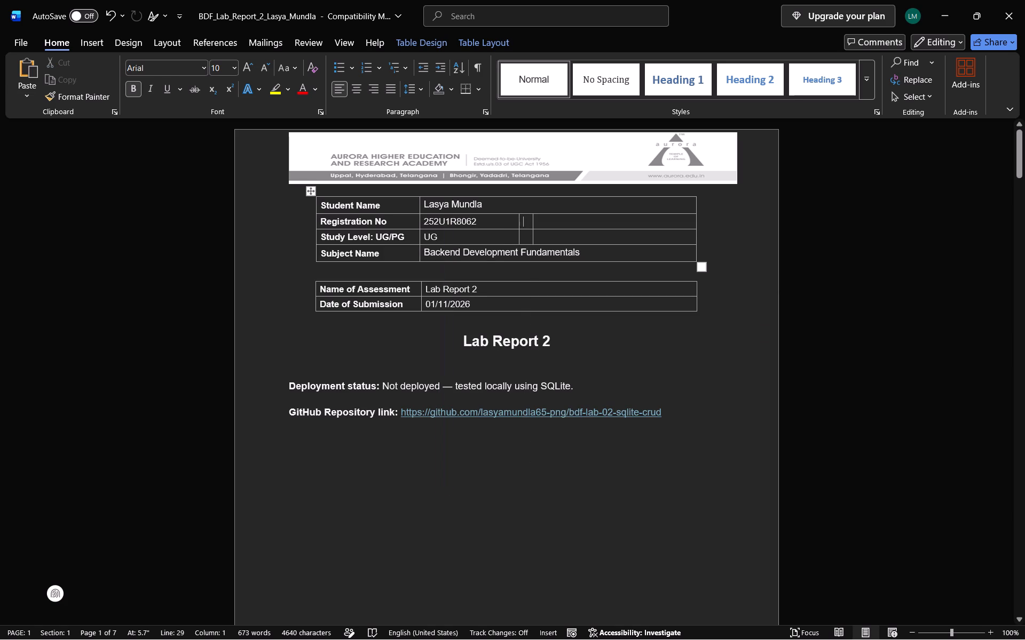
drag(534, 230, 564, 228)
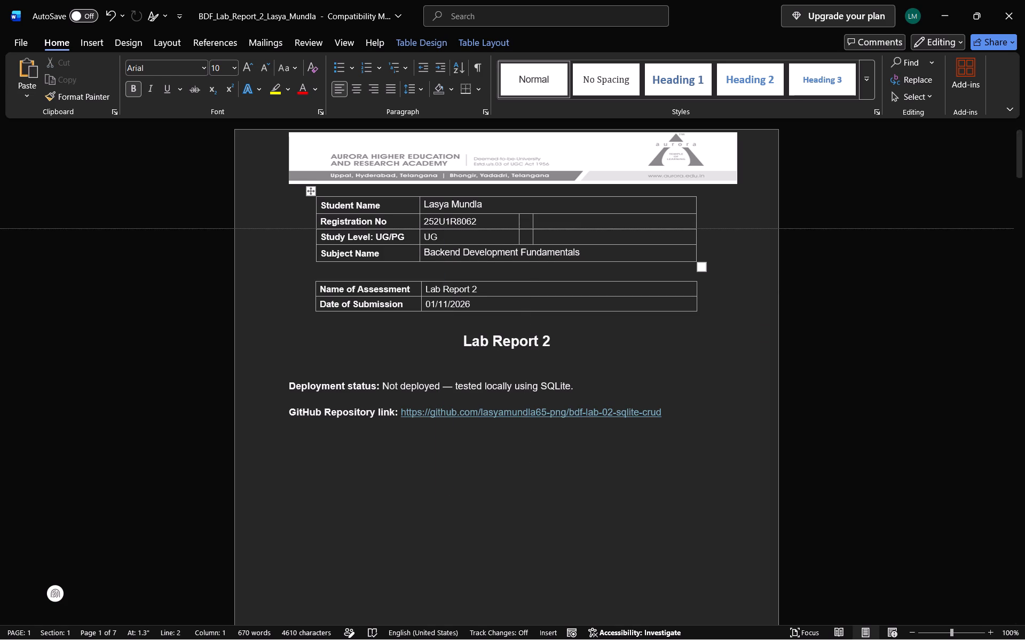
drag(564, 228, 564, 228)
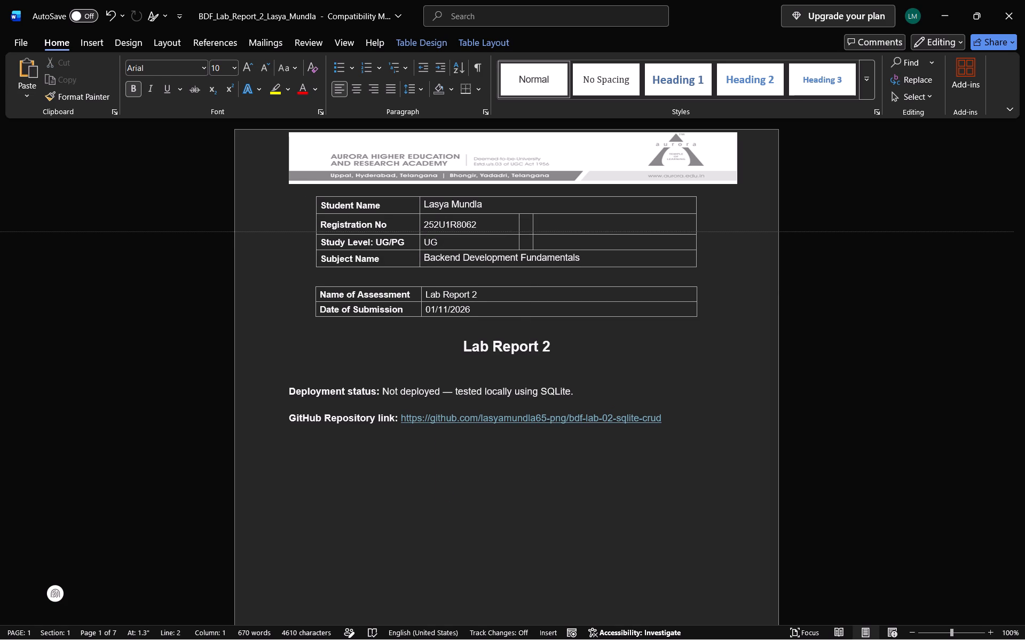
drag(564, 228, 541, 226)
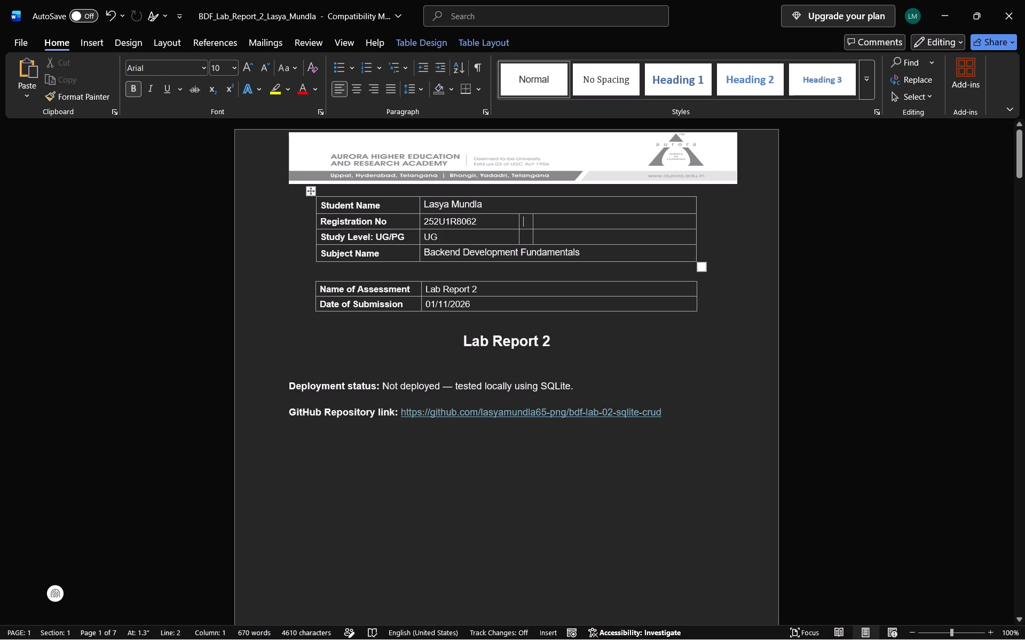
Widen the narrow third cells of the Registration No and Study Level rows to about the same width as each other.
click(534, 220)
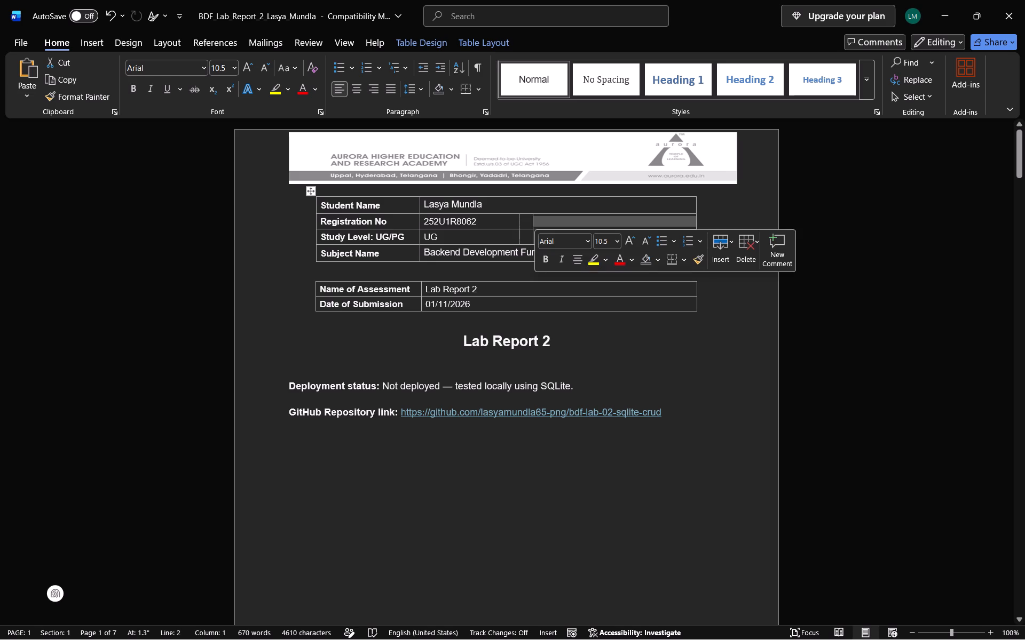
click(533, 222)
drag(532, 221, 608, 223)
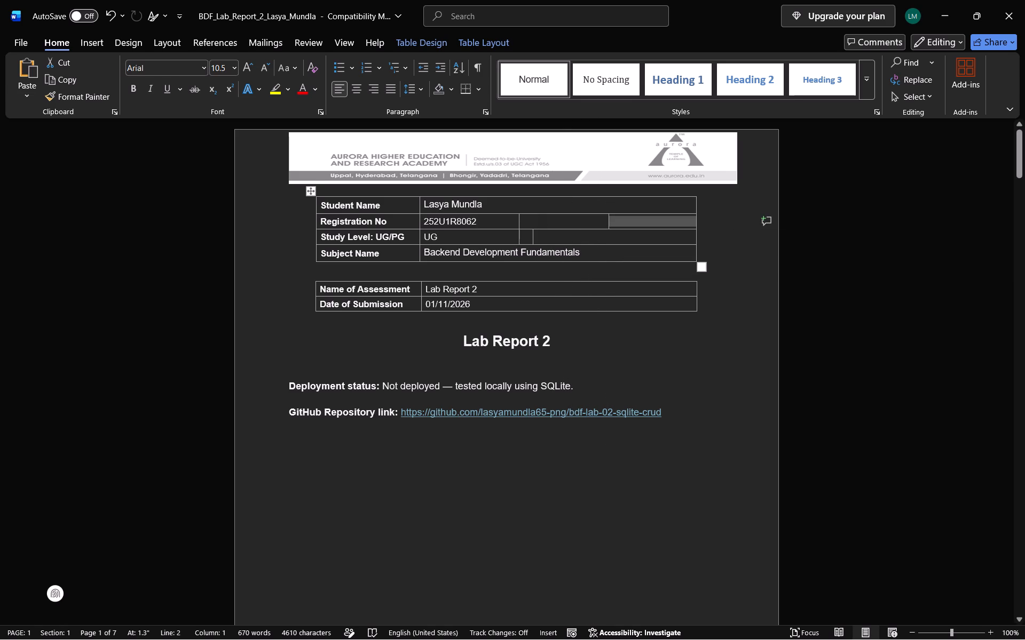
drag(534, 236, 612, 234)
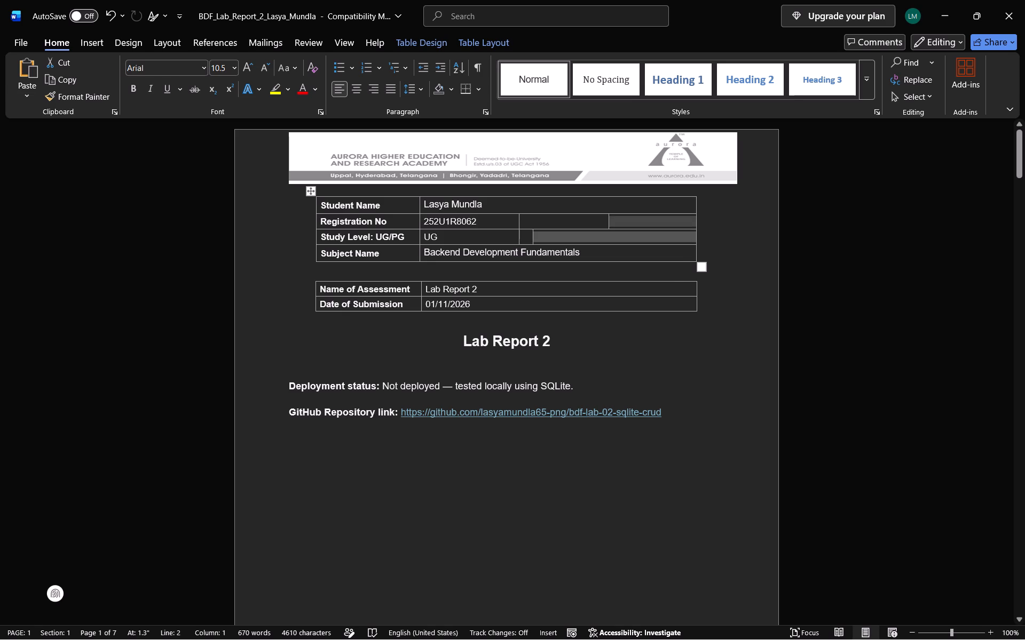
drag(612, 234, 611, 233)
click(533, 236)
drag(533, 237, 609, 238)
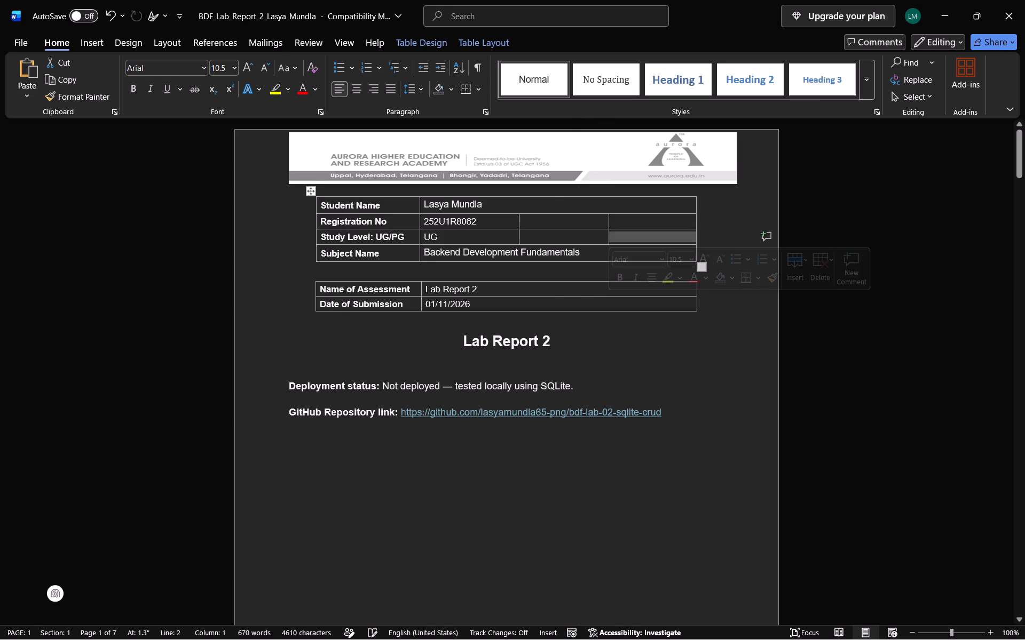
Enter the label "Class/section:" in the third cell of the Registration No row and make it bold.
click(554, 224)
text(cla)
text(ss)
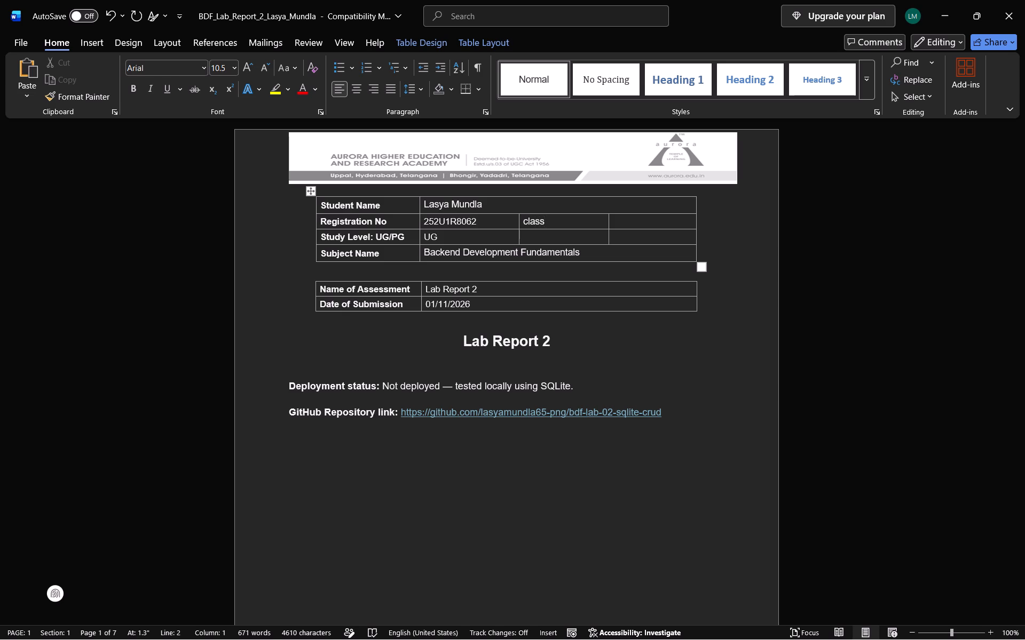
text(/section)
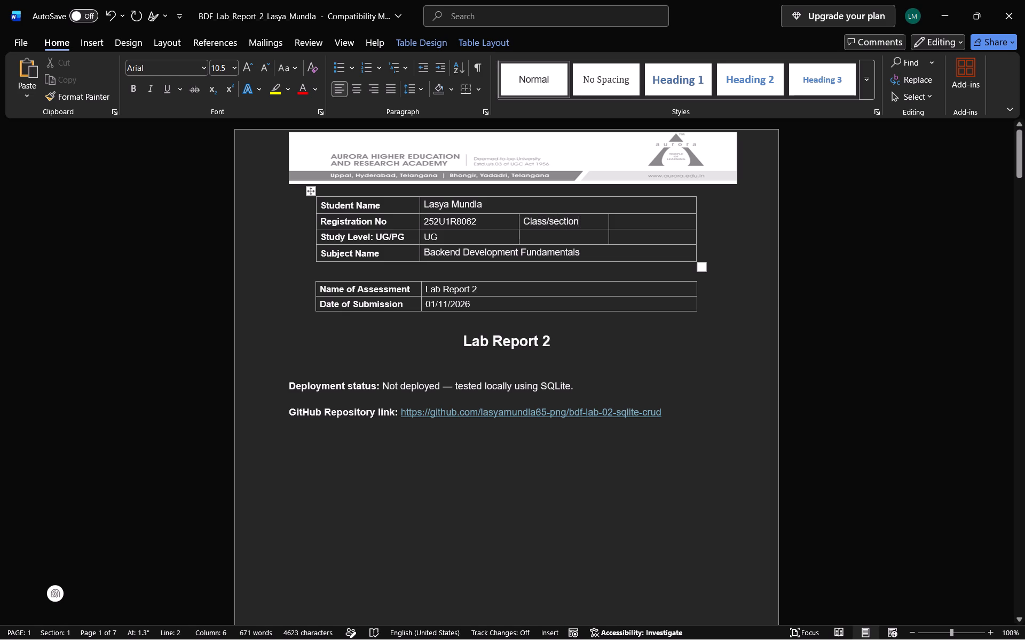
key(shift+colon)
drag(594, 221, 517, 221)
click(546, 224)
drag(593, 220, 541, 226)
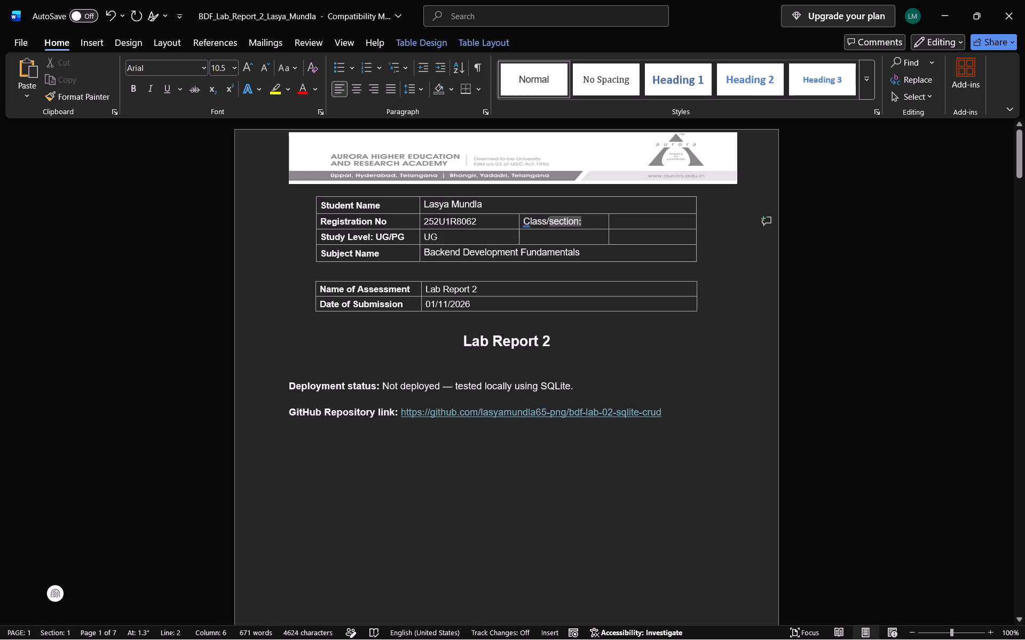
drag(541, 226, 533, 220)
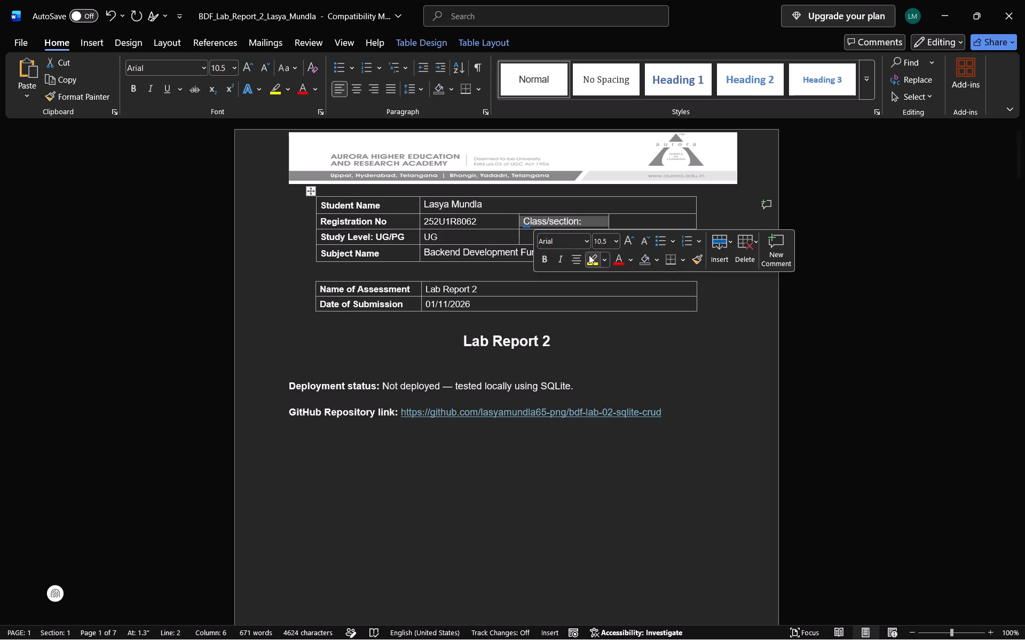
click(545, 261)
Enter CSE(QE-2B)S-13 as the Class/section value in the adjacent cell.
click(655, 219)
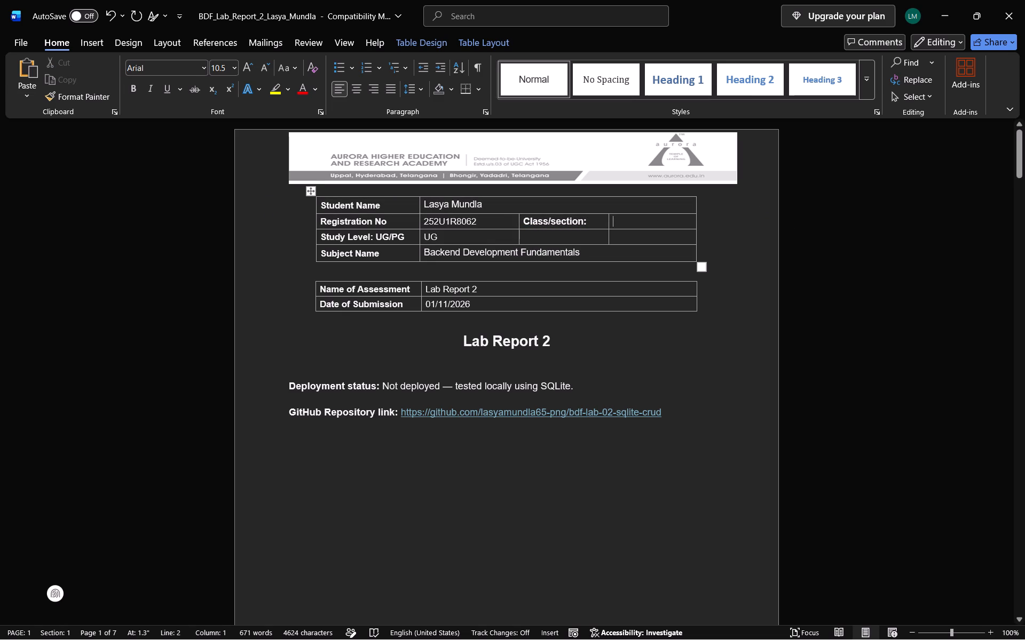
text(CSE)
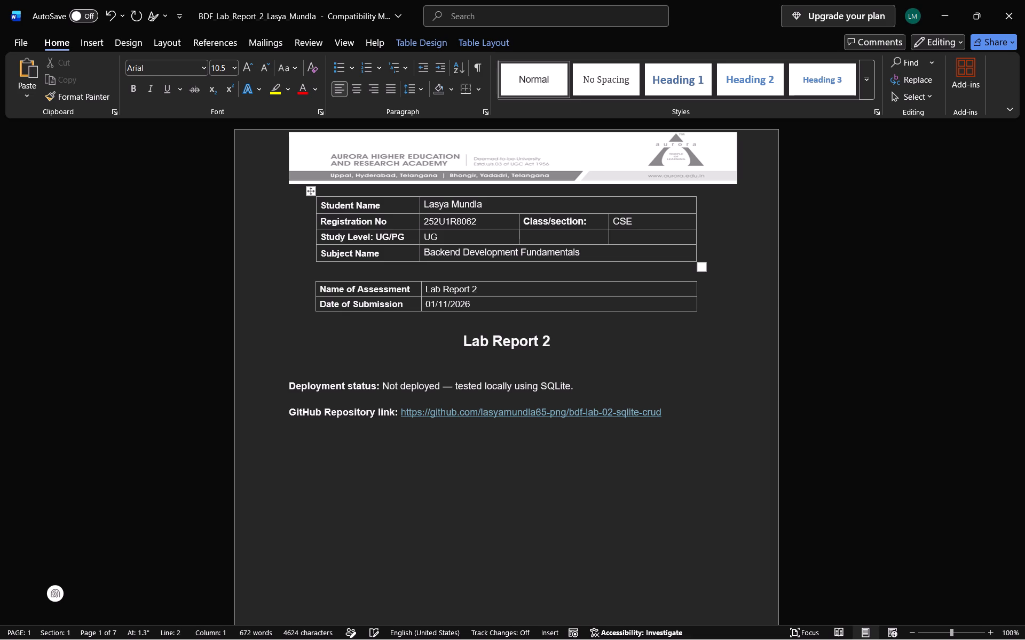
key(shift+parenleft)
key(shift+q)
key(shift+e)
key(minus)
text(2b)
key(BackSpace)
key(shift+b)
text()S)
text(-13)
Enter the label "Year&Term:" in the third cell of the Study Level row.
click(547, 236)
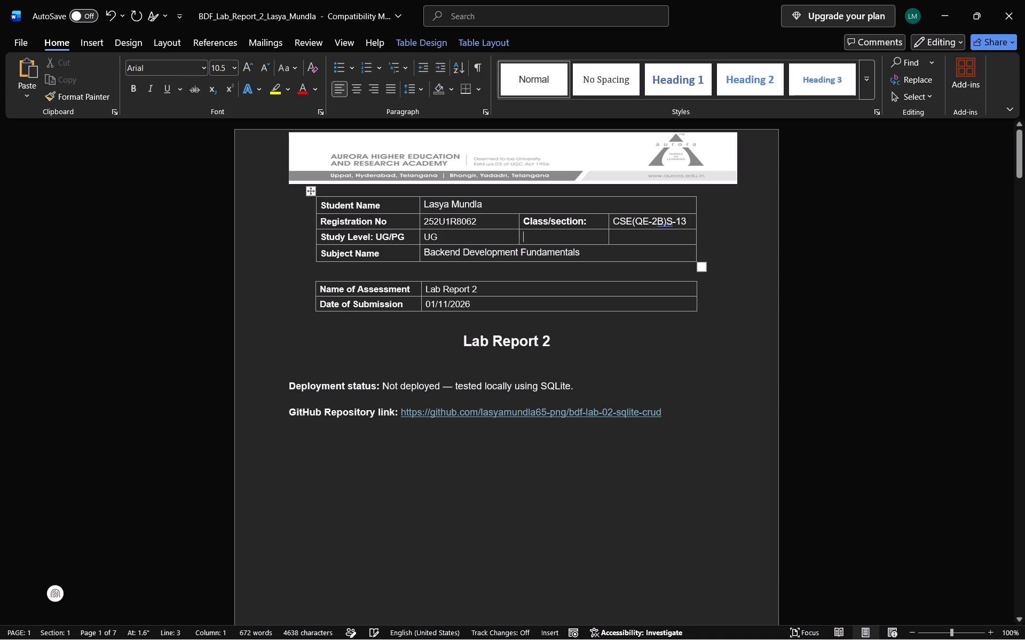
key(u)
key(BackSpace)
text(yea)
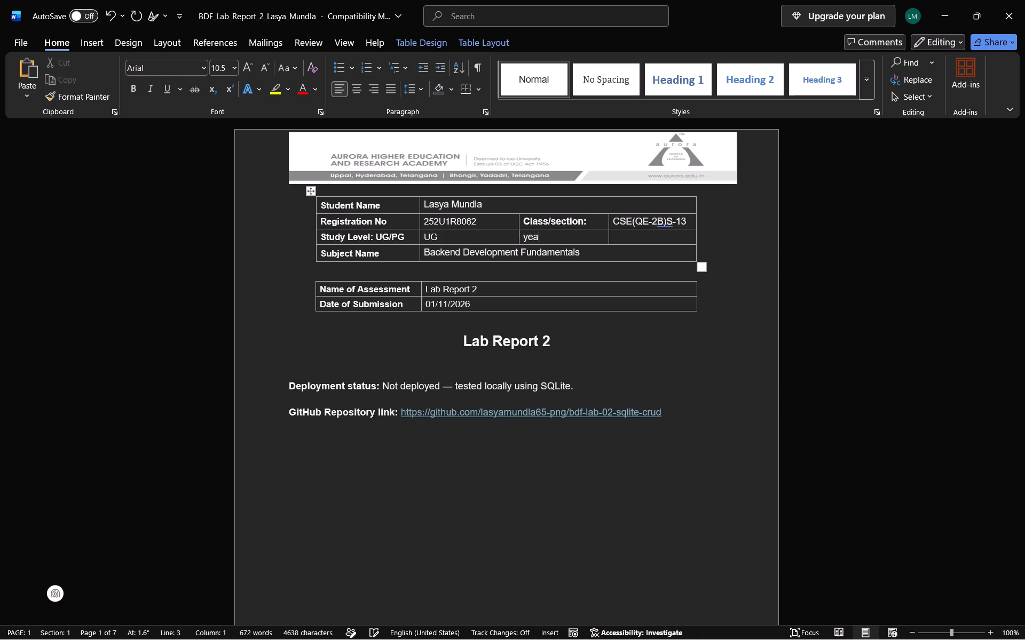
key(BackSpace)
text(ar)
key(shift+ampersand)
text(term)
key(shift+colon)
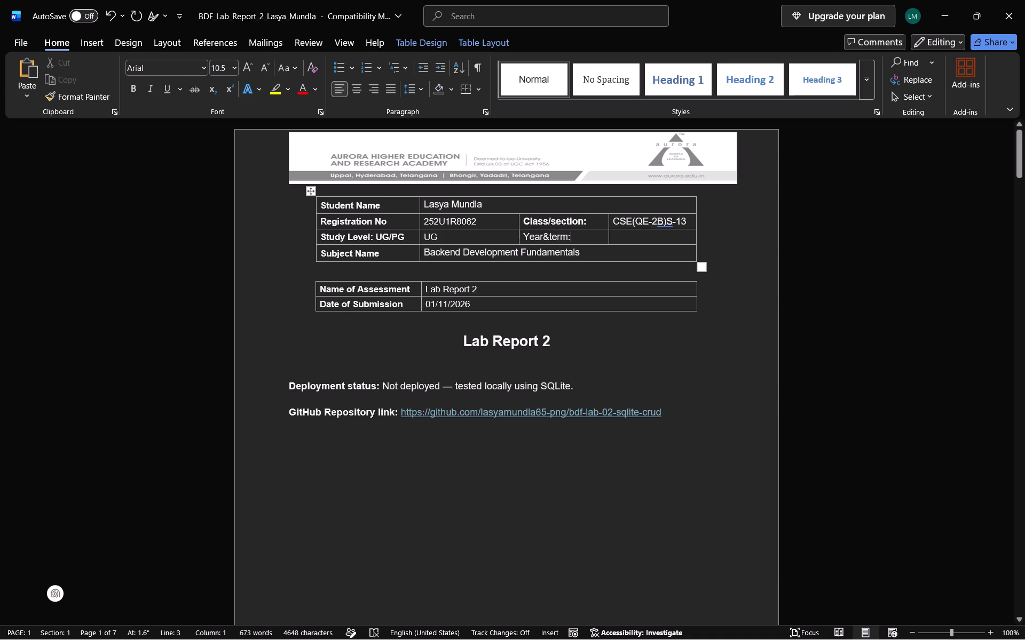
click(553, 239)
key(BackSpace)
key(shift+t)
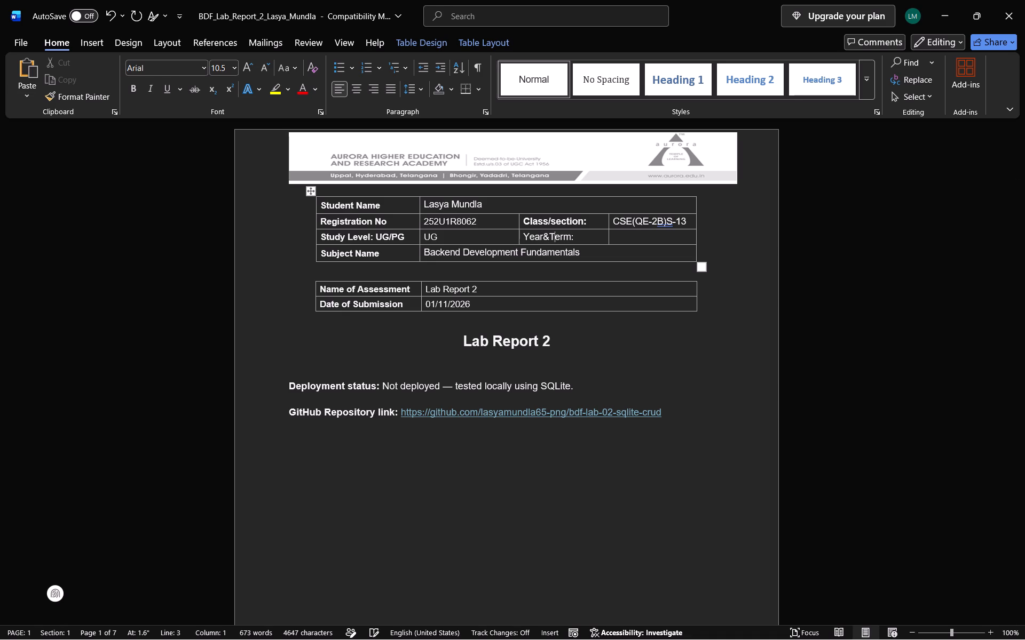
Enter "2nd & 2nd" as the Year&Term value in the adjacent cell, followed by a line break.
click(638, 237)
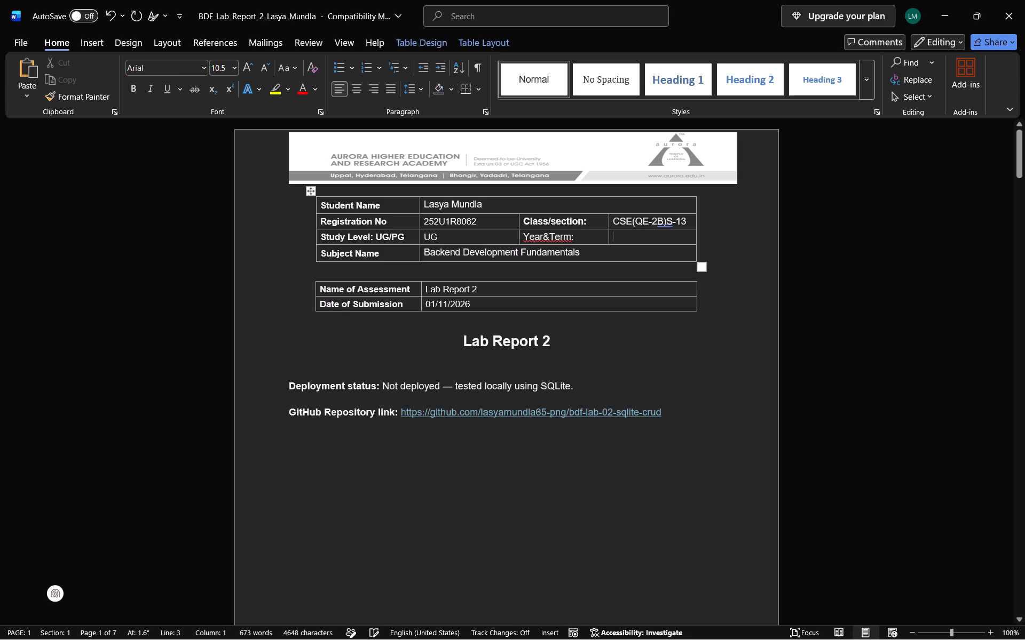
key(shift+s)
key(BackSpace)
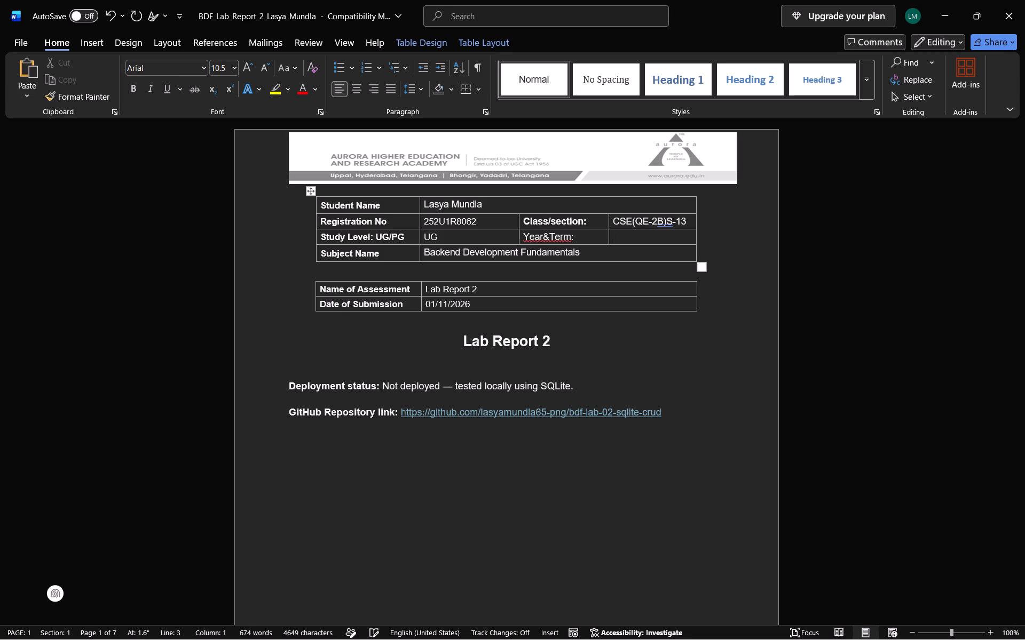
text(2nd)
key(space)
key(a)
key(BackSpace)
key(shift+ampersand)
key(space)
text(2nd)
key(Return)
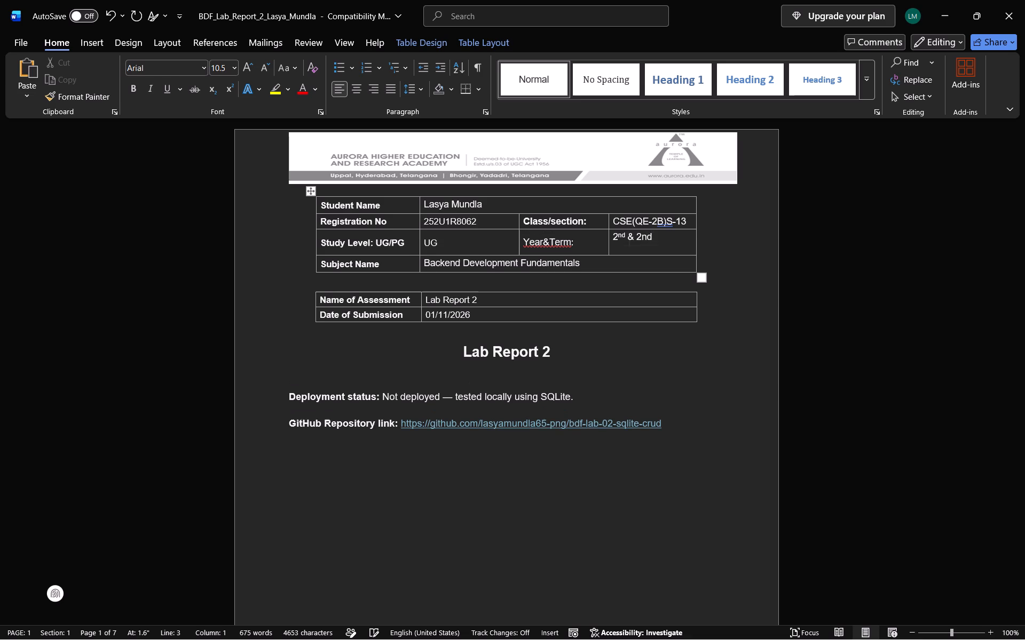
Review the rest of the report, from the cover page through the numbered sections to the Conclusion.
scroll(638, 237, down, 1)
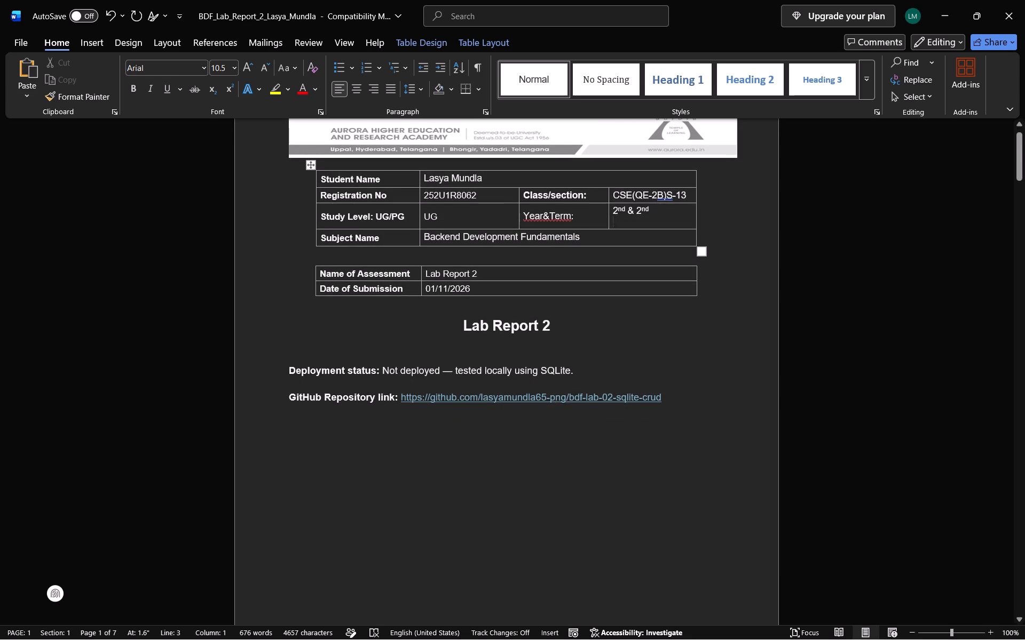
scroll(638, 237, down, 1)
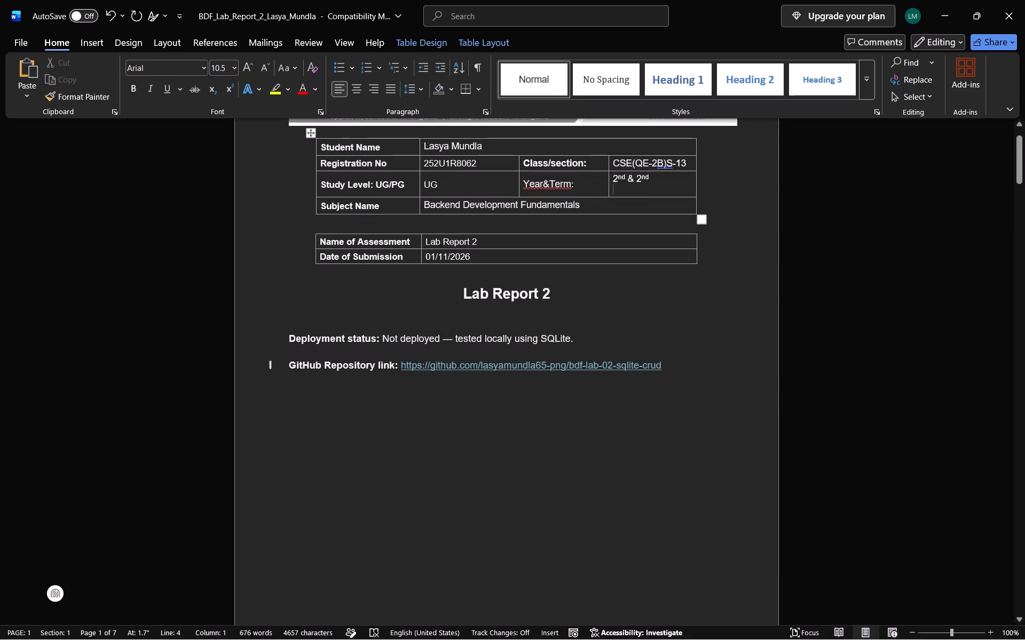
scroll(609, 369, down, 3)
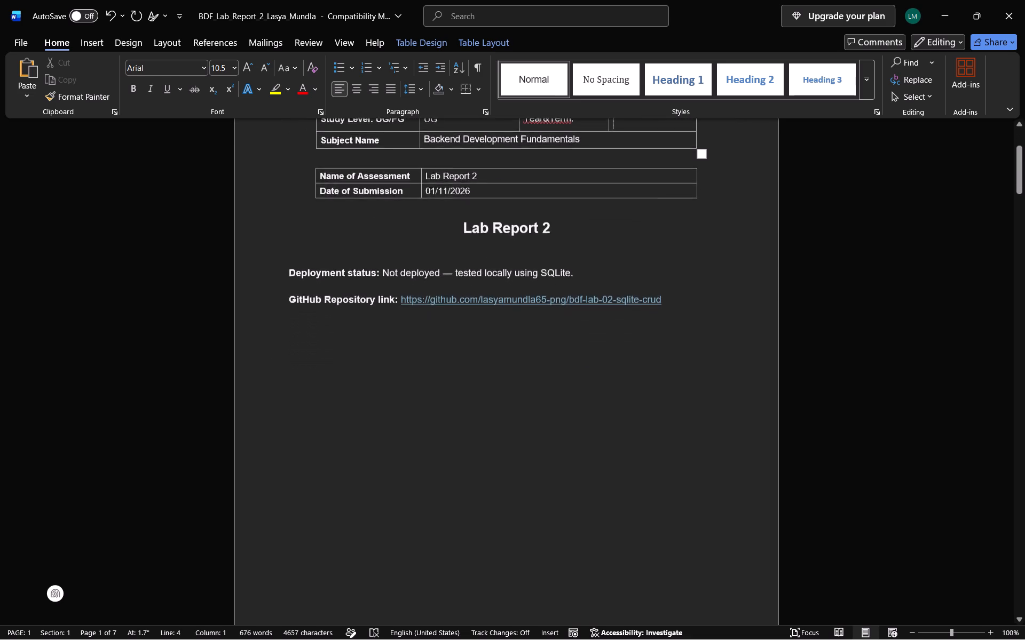
scroll(609, 369, down, 4)
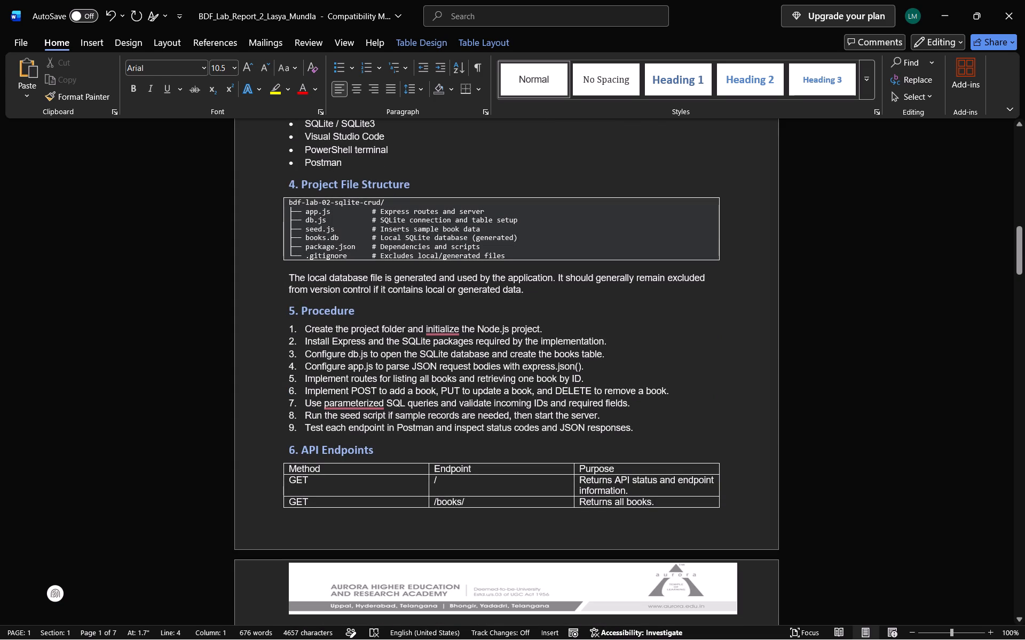
scroll(609, 369, down, 4)
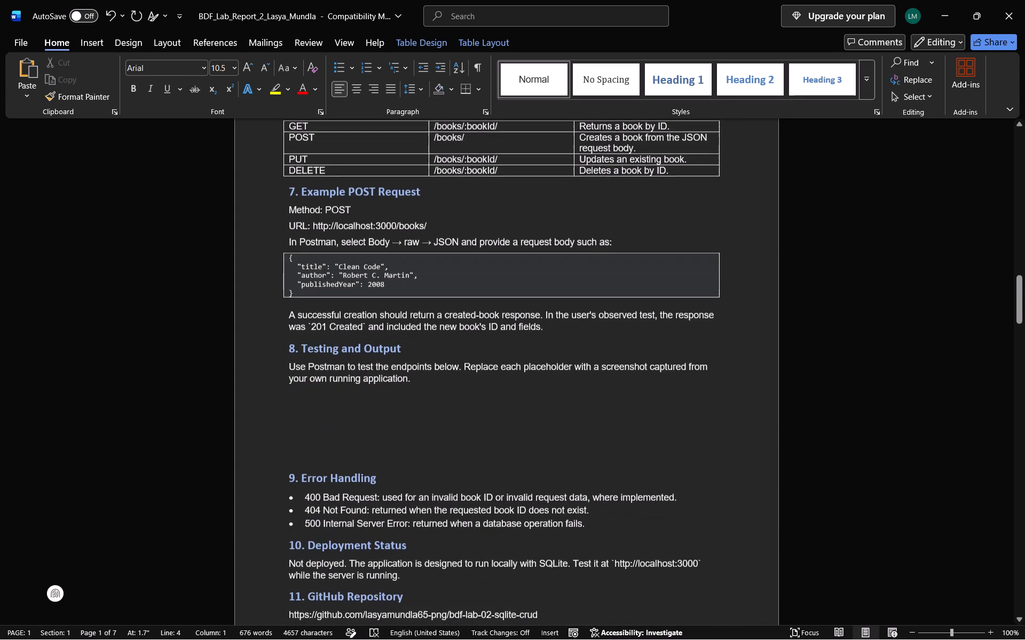
scroll(609, 369, down, 3)
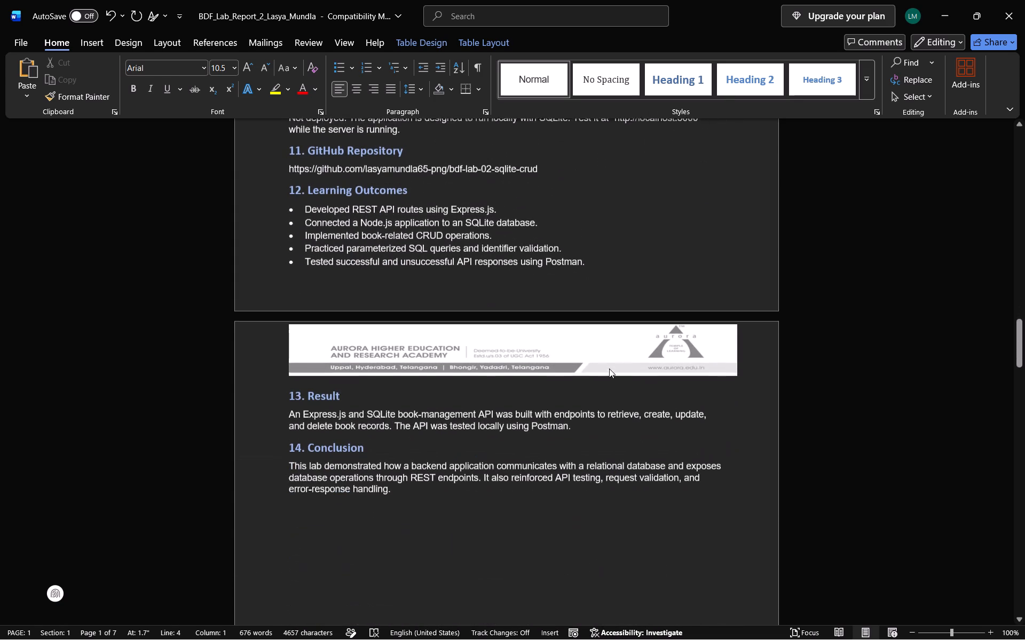
Turn the repository URL under "11. GitHub Repository" into a hyperlink.
drag(546, 182, 358, 202)
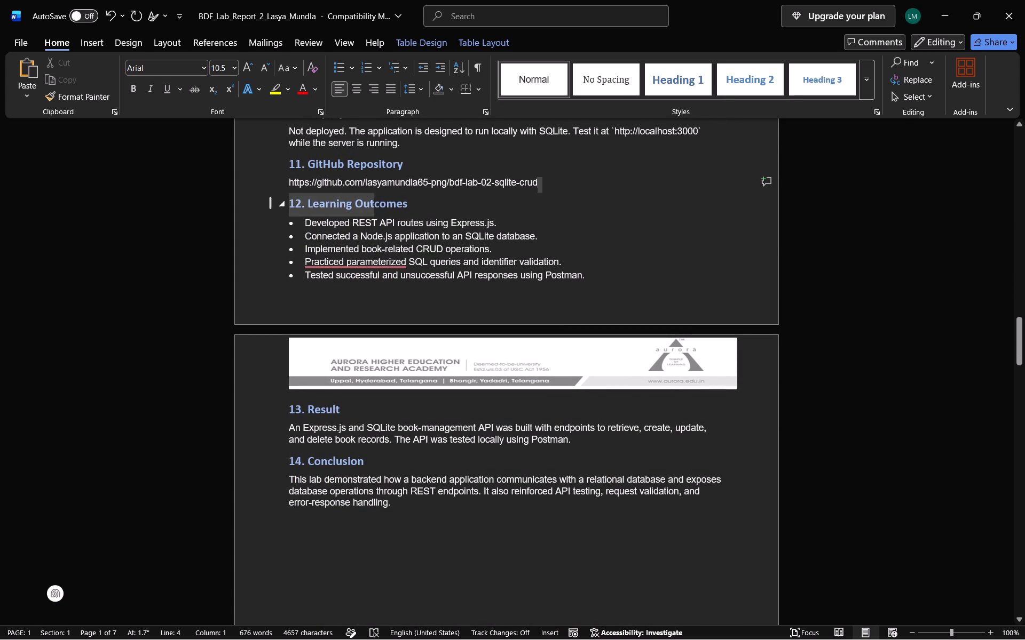
drag(358, 202, 275, 185)
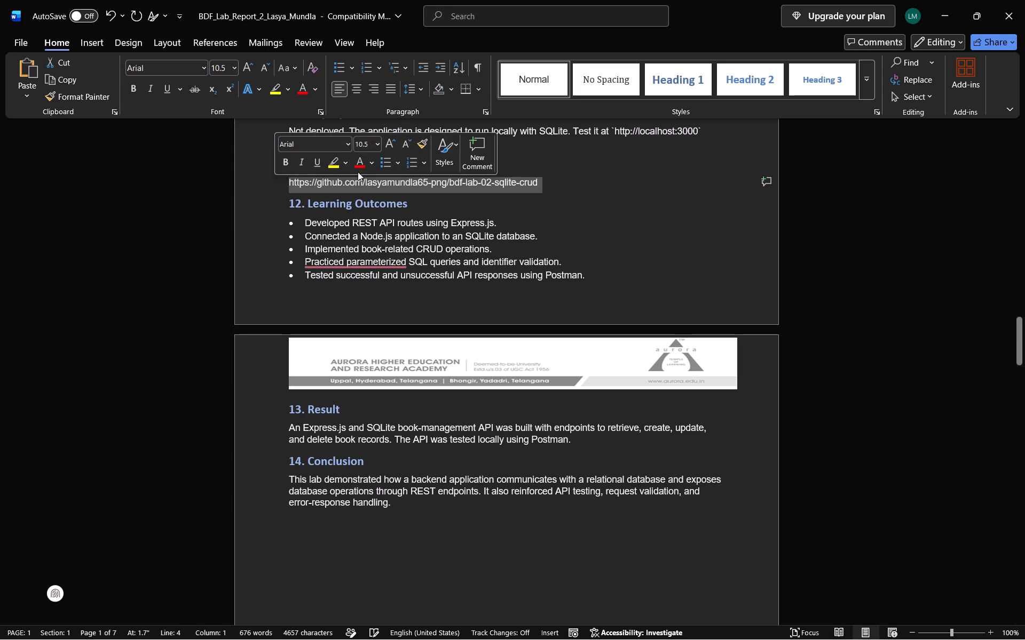
right_click(335, 183)
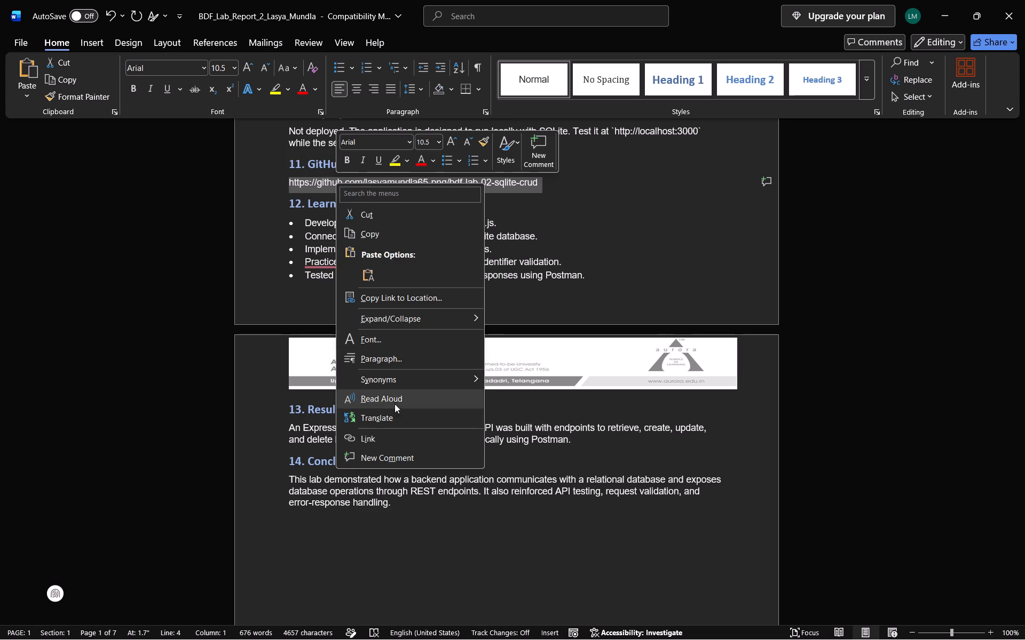
click(395, 434)
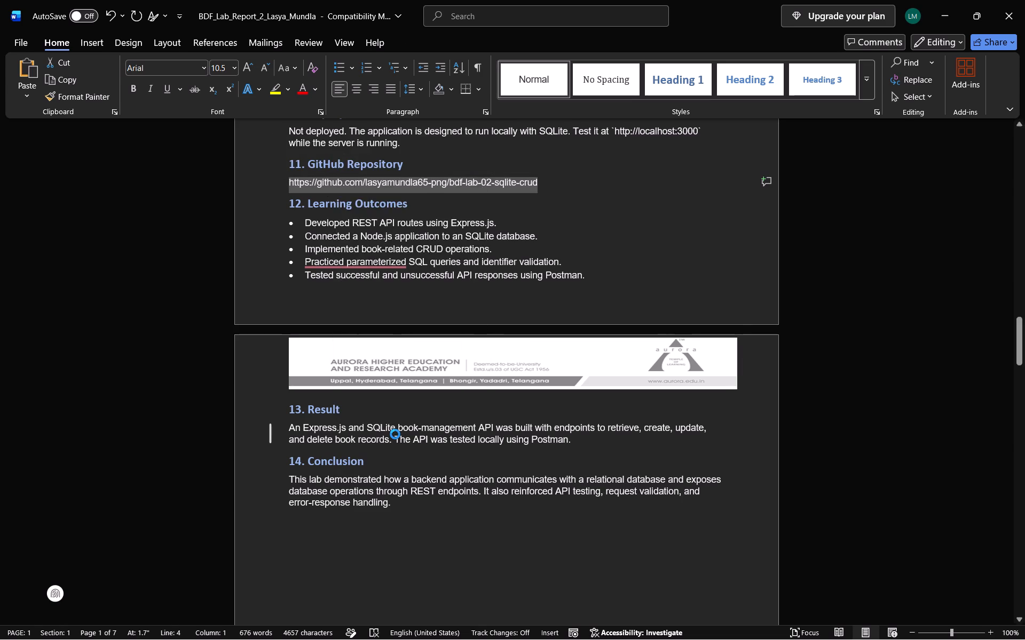
click(657, 394)
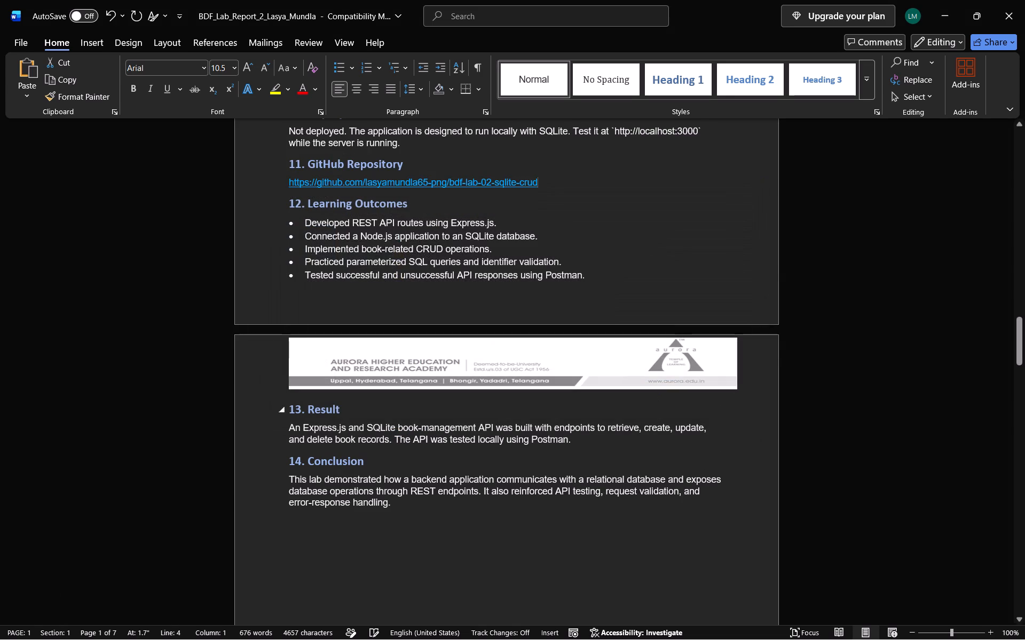
Review the report back up to the cover page, and return to the opening numbered sections.
scroll(492, 419, up, 2)
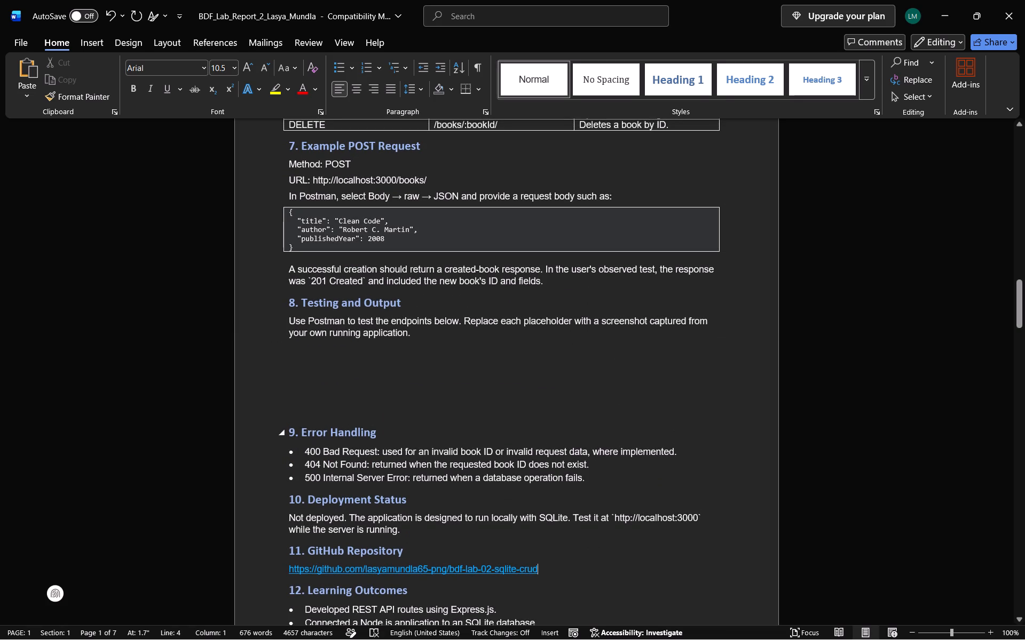
scroll(331, 399, up, 2)
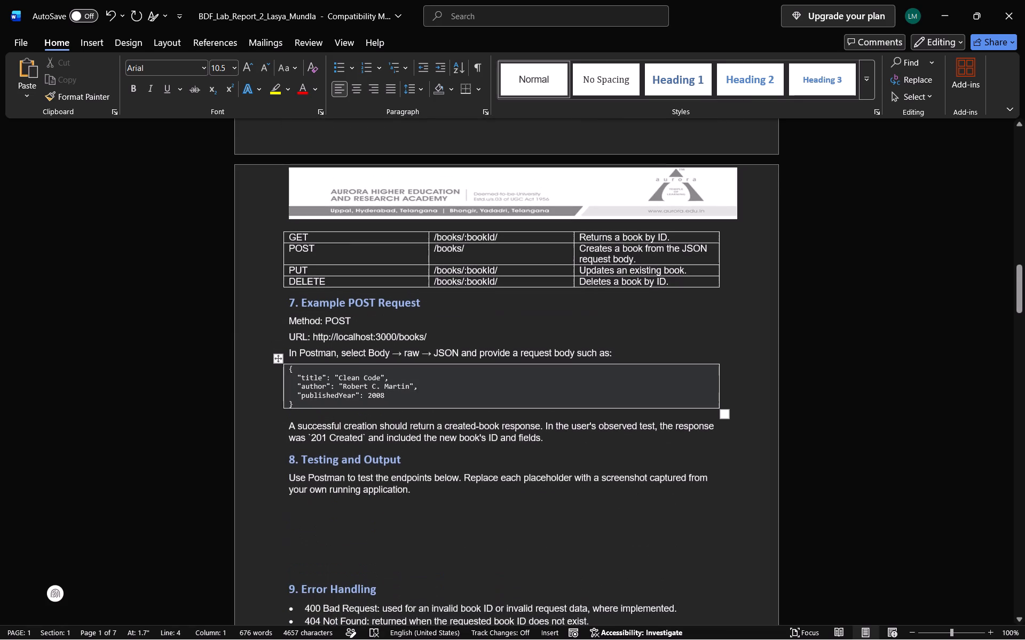
scroll(331, 399, up, 3)
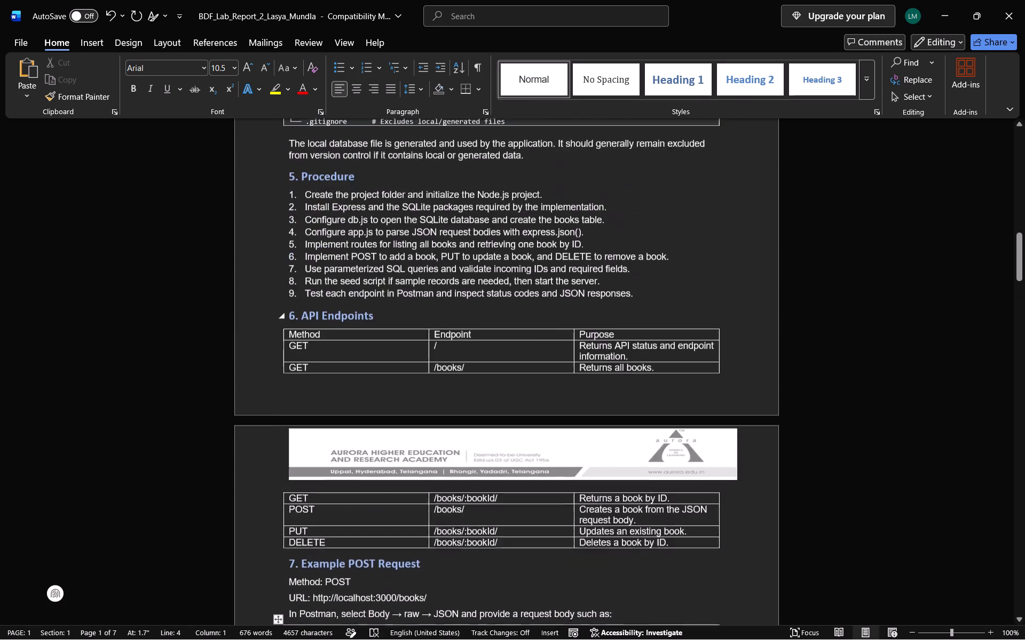
scroll(331, 399, up, 4)
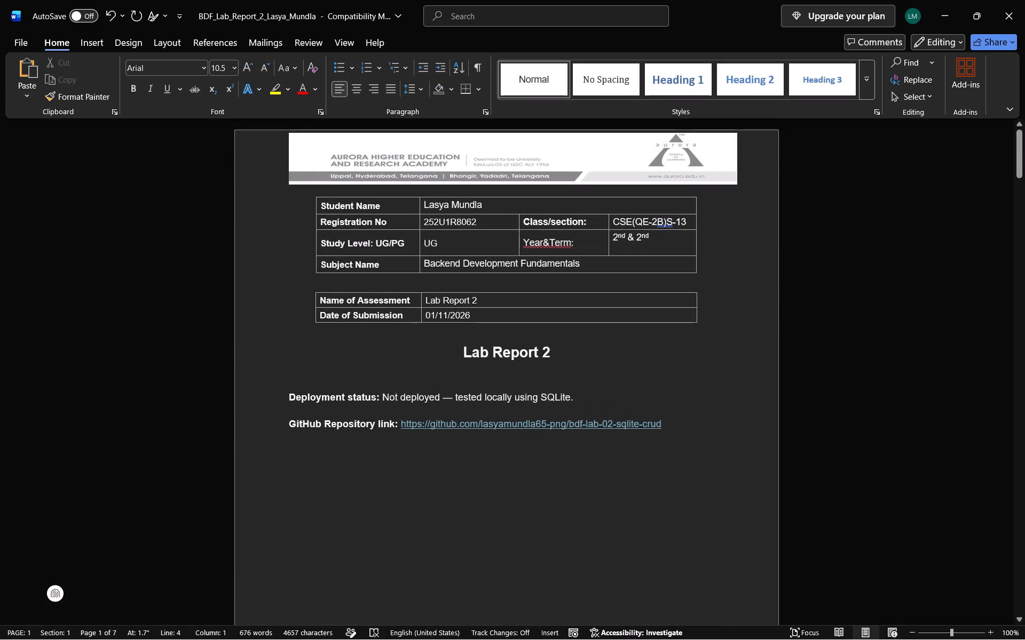
scroll(331, 399, up, 1)
scroll(331, 399, down, 4)
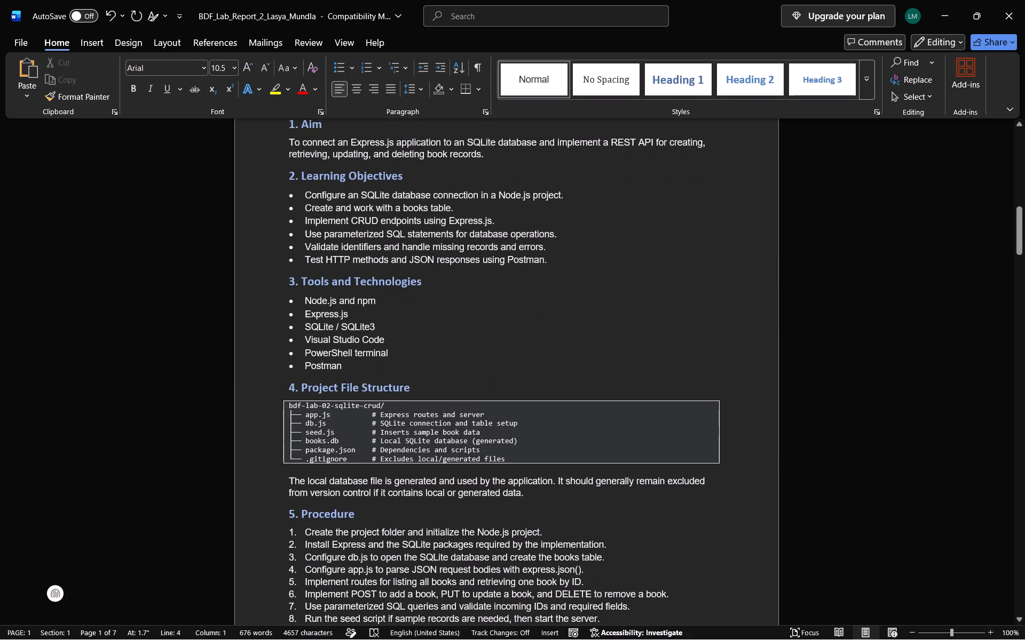
Set the font colour of the headings "3. Tools and Technologies", "4. Project File Structure" and "5. Procedure" to black.
click(417, 286)
drag(430, 287, 281, 287)
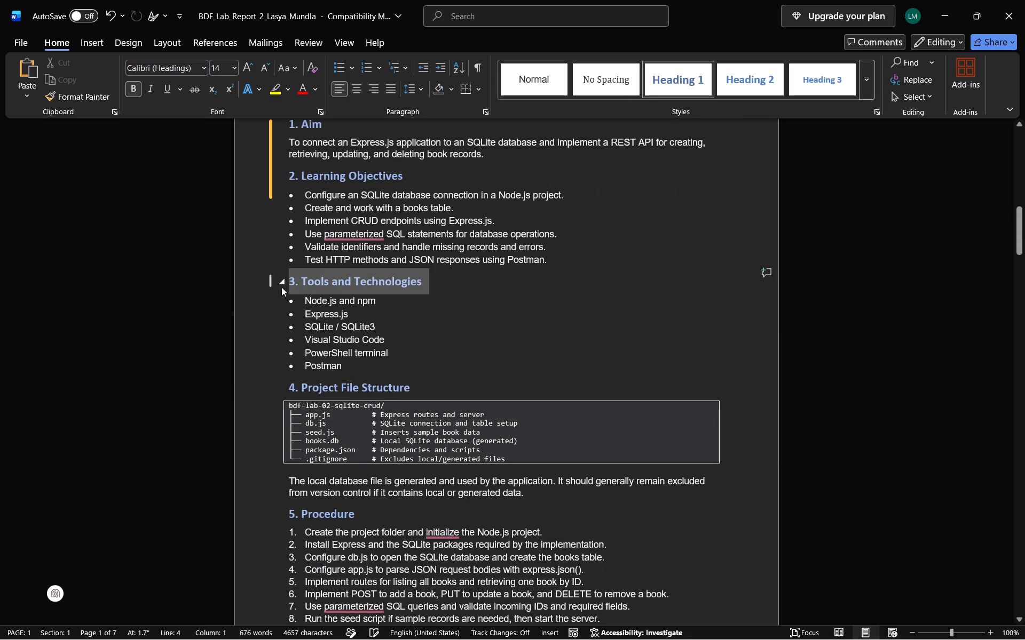
drag(281, 287, 283, 286)
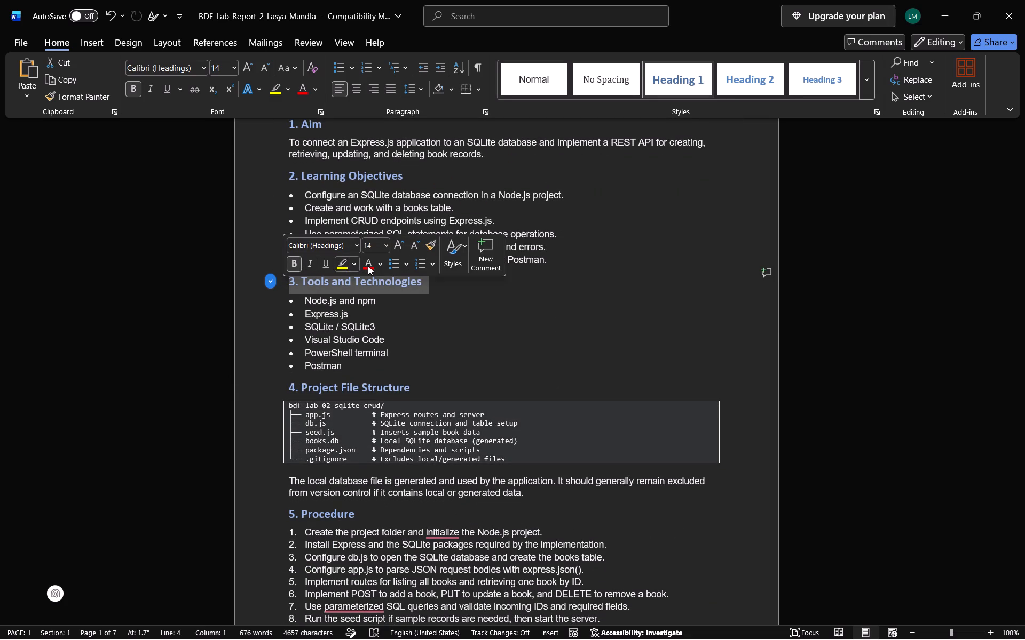
click(379, 267)
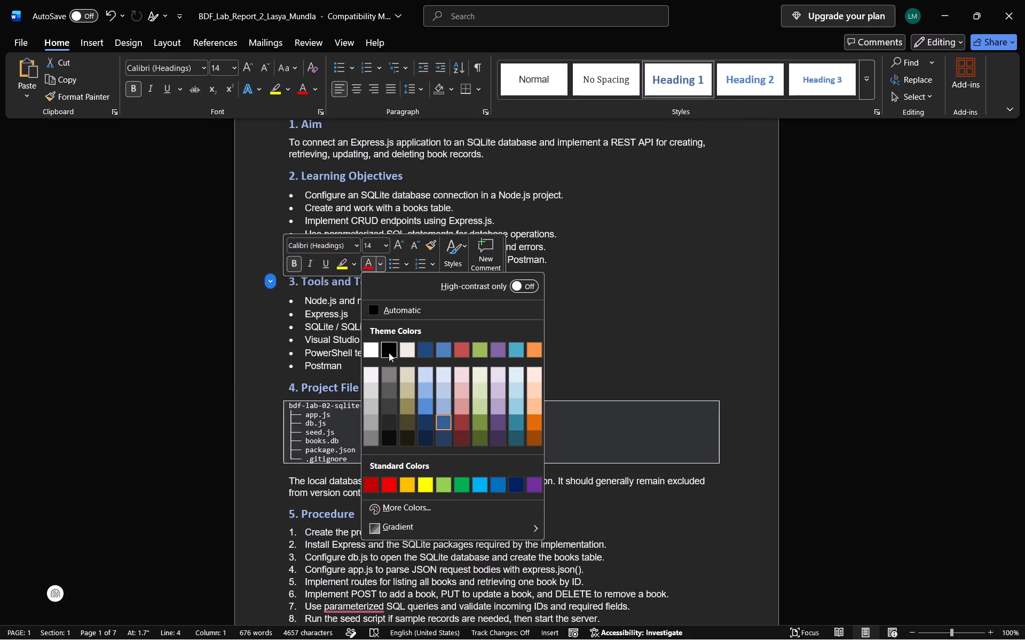
click(389, 354)
drag(417, 392, 282, 386)
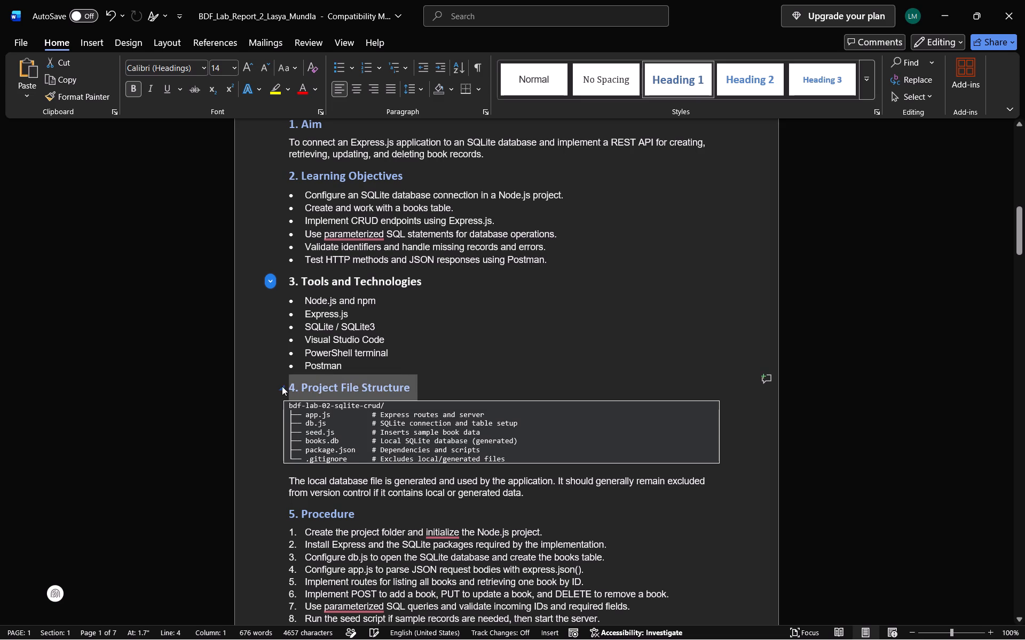
click(366, 362)
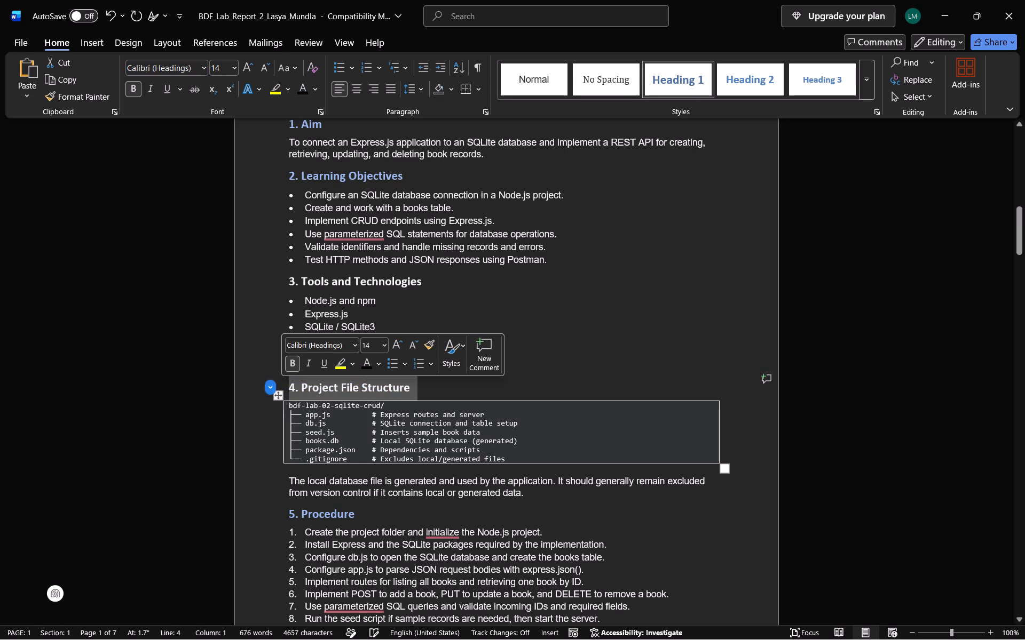
drag(366, 513, 283, 519)
click(372, 492)
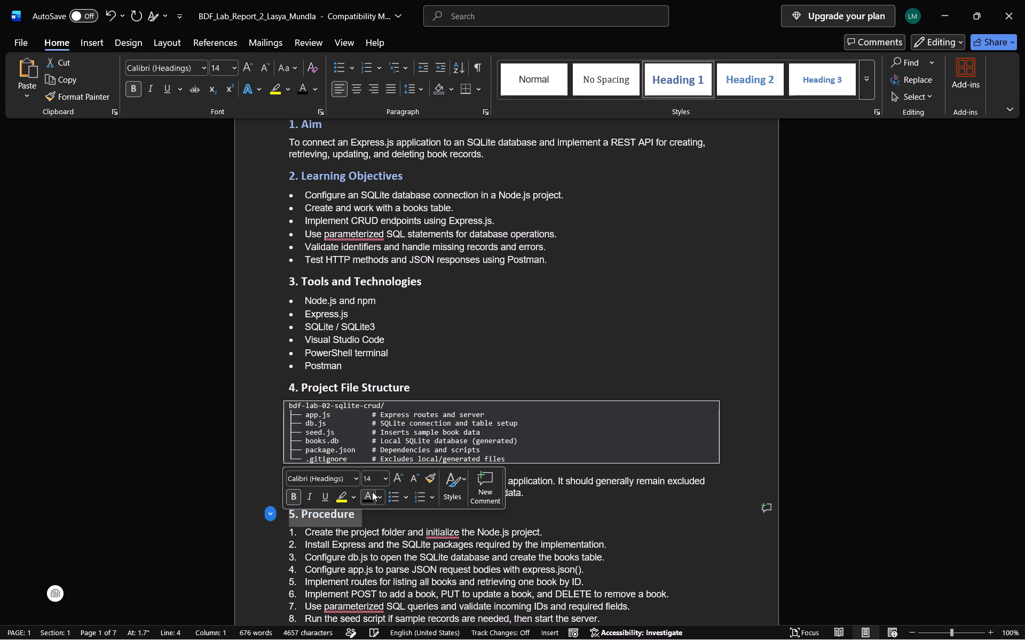
Set the font colour of the entire document's text to black.
scroll(372, 492, up, 6)
key(ctrl+a)
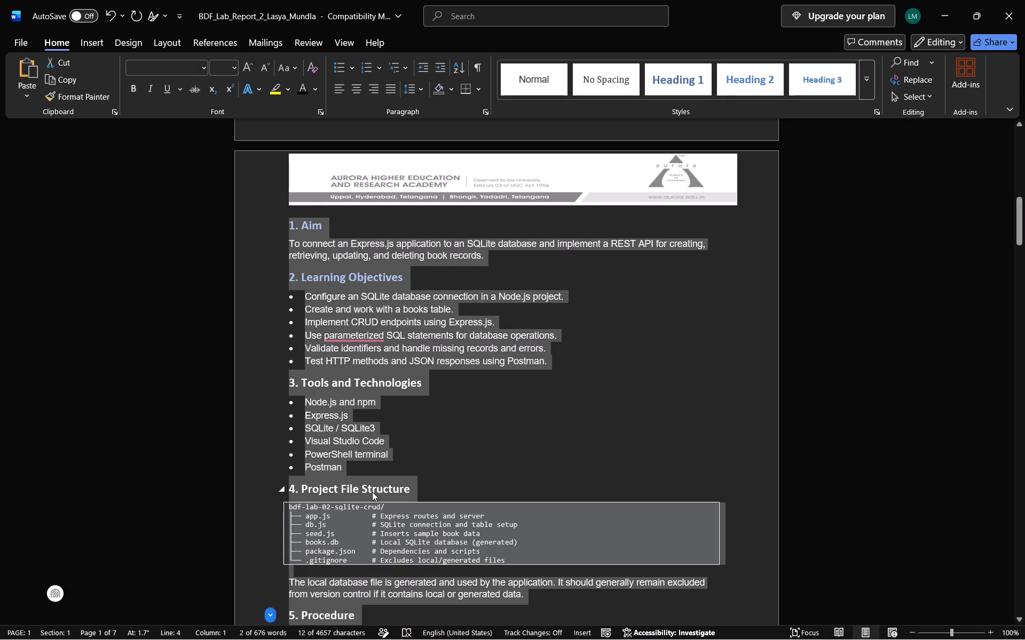
right_click(360, 455)
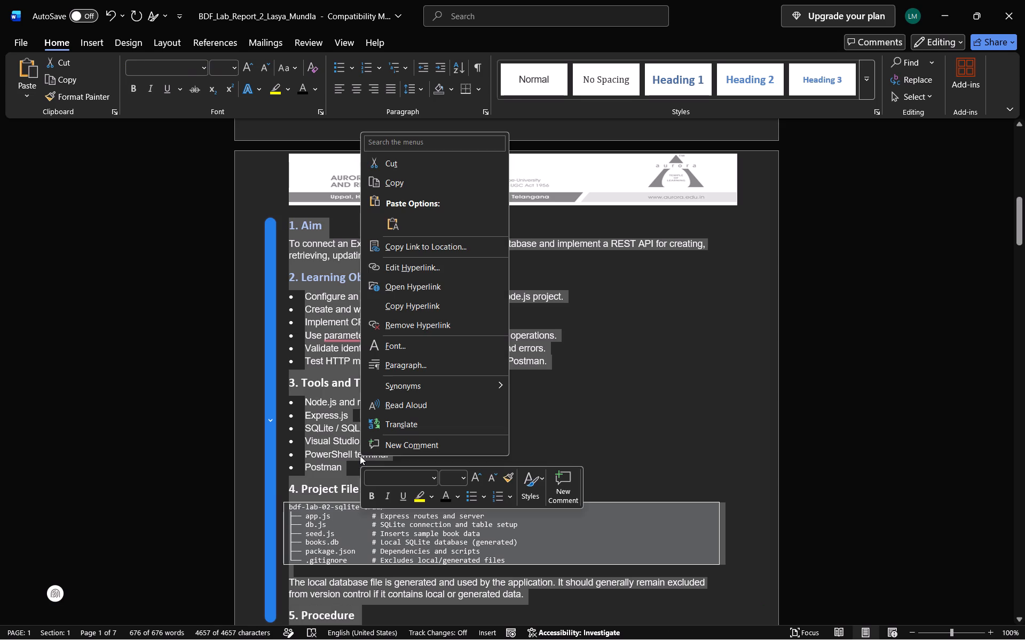
click(449, 500)
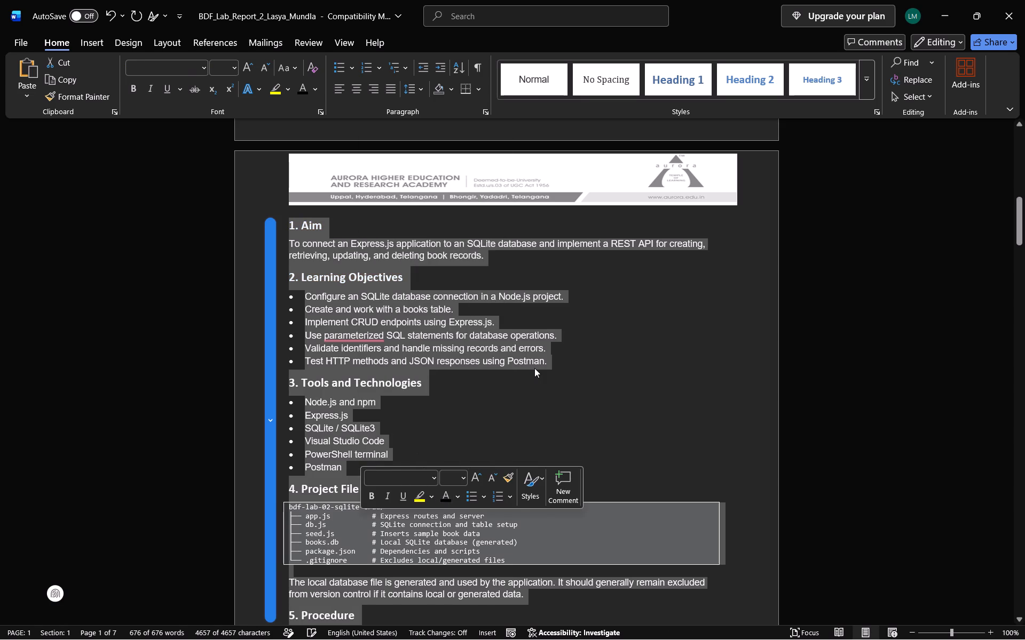
scroll(534, 368, down, 1)
click(534, 368)
Review the recoloured report, including the API testing screenshots and captions, the Conclusion and the API Endpoints section.
scroll(534, 368, down, 10)
scroll(534, 368, down, 20)
scroll(534, 368, down, 20)
scroll(534, 368, down, 20)
scroll(534, 368, up, 3)
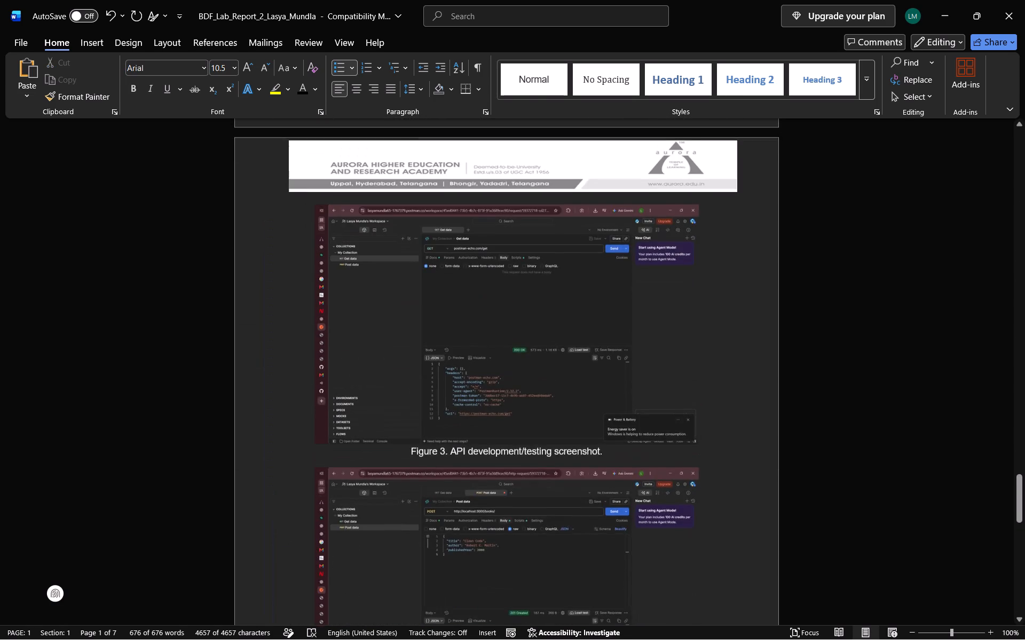
scroll(534, 368, up, 2)
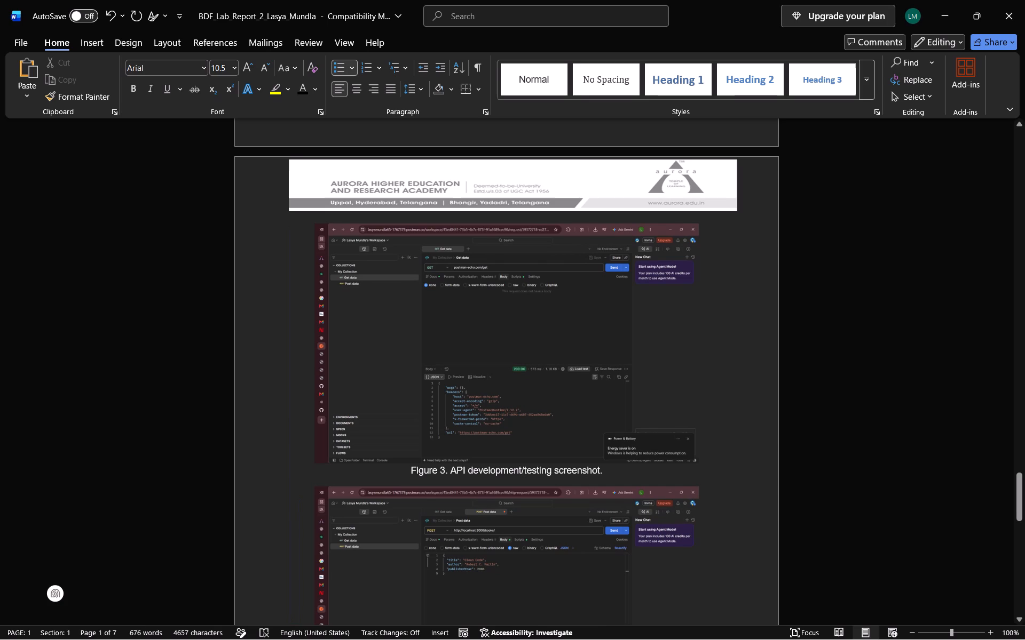
scroll(534, 368, down, 8)
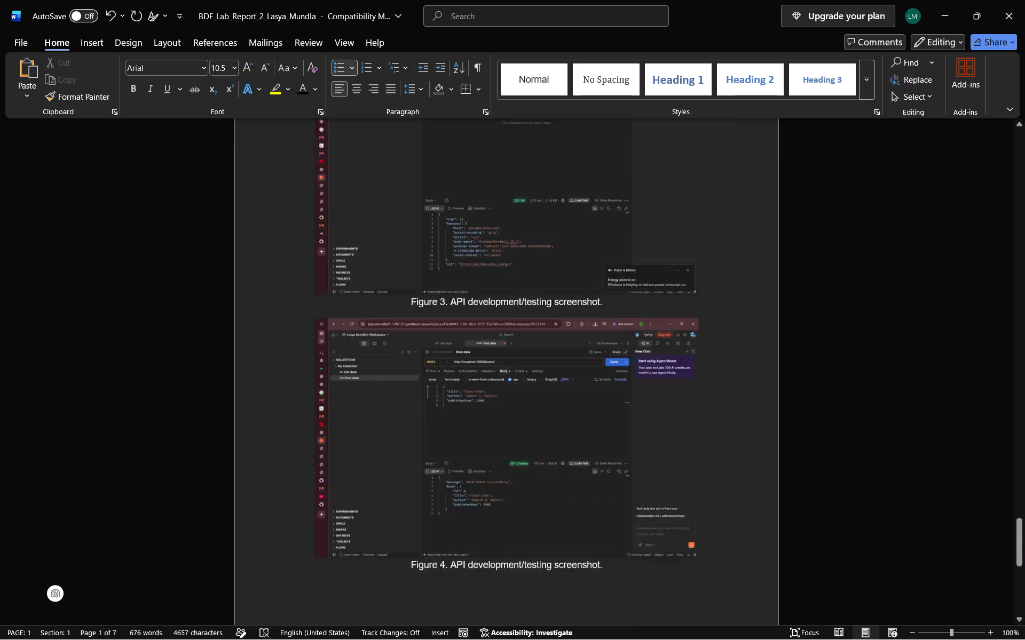
scroll(534, 368, down, 3)
click(534, 368)
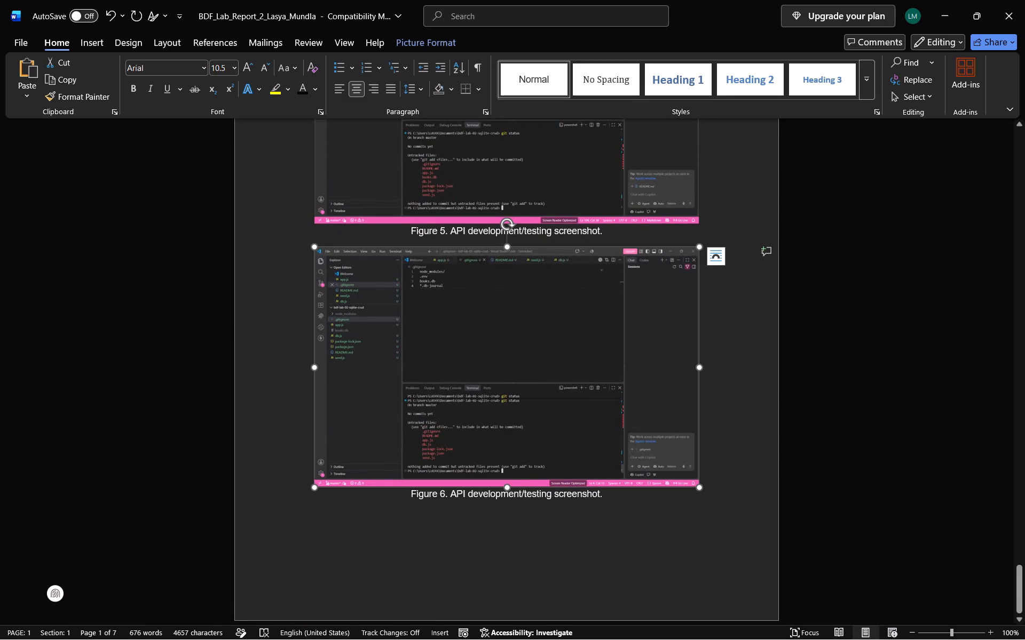
click(534, 368)
scroll(534, 368, up, 4)
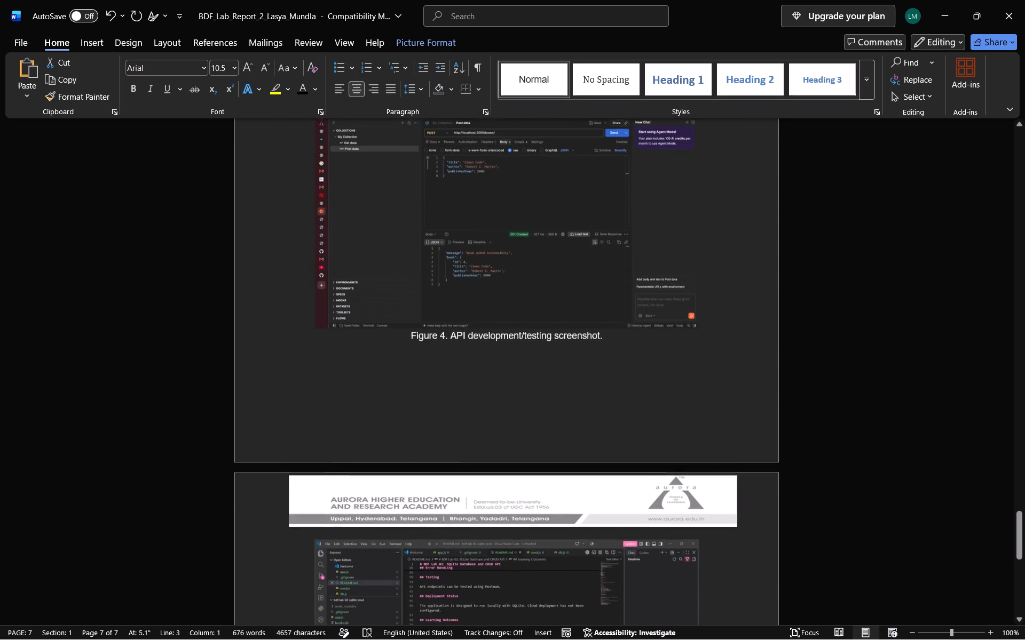
scroll(534, 368, up, 5)
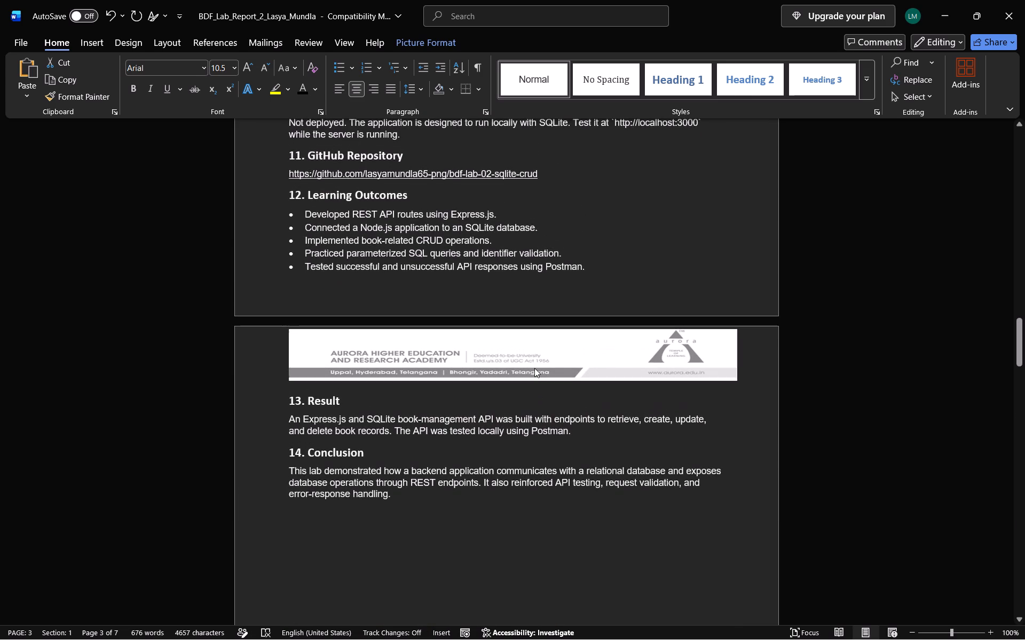
scroll(534, 368, up, 5)
Check the report's page layout in the print preview.
key(ctrl+p)
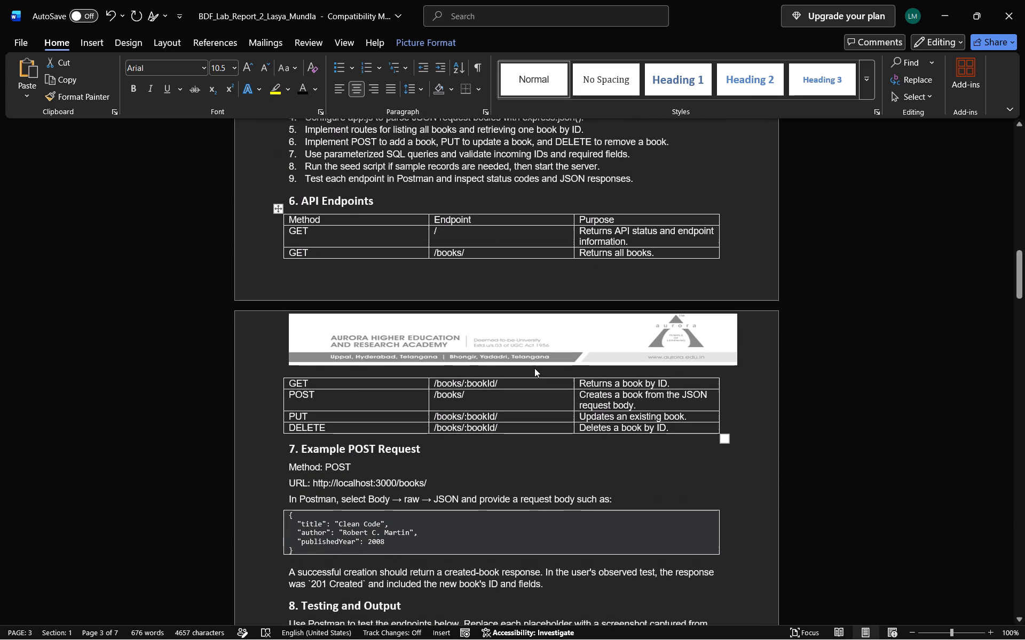
scroll(478, 269, down, 4)
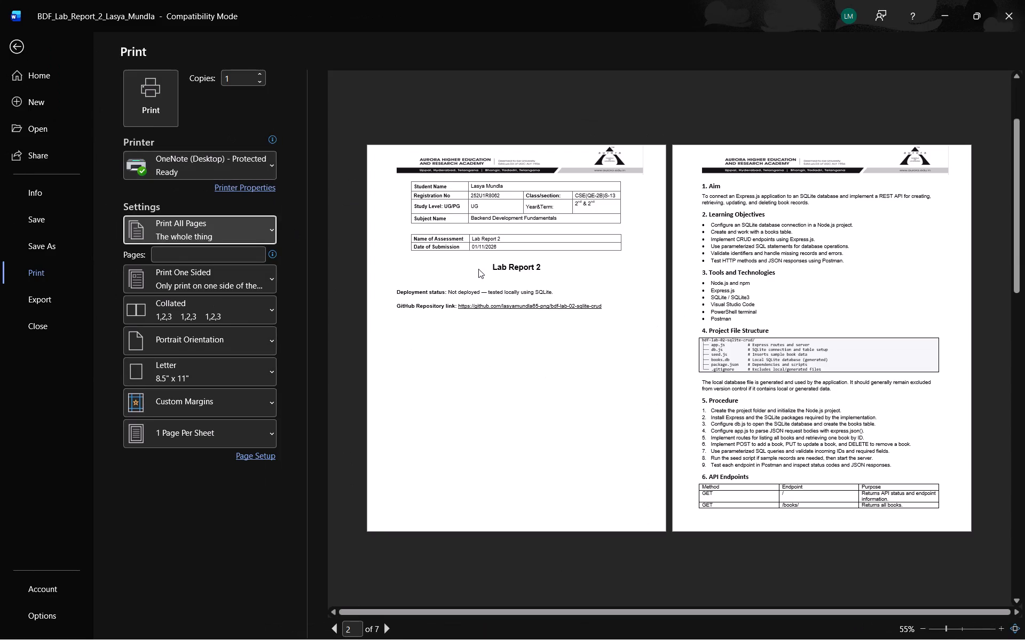
scroll(478, 269, down, 4)
scroll(478, 269, up, 20)
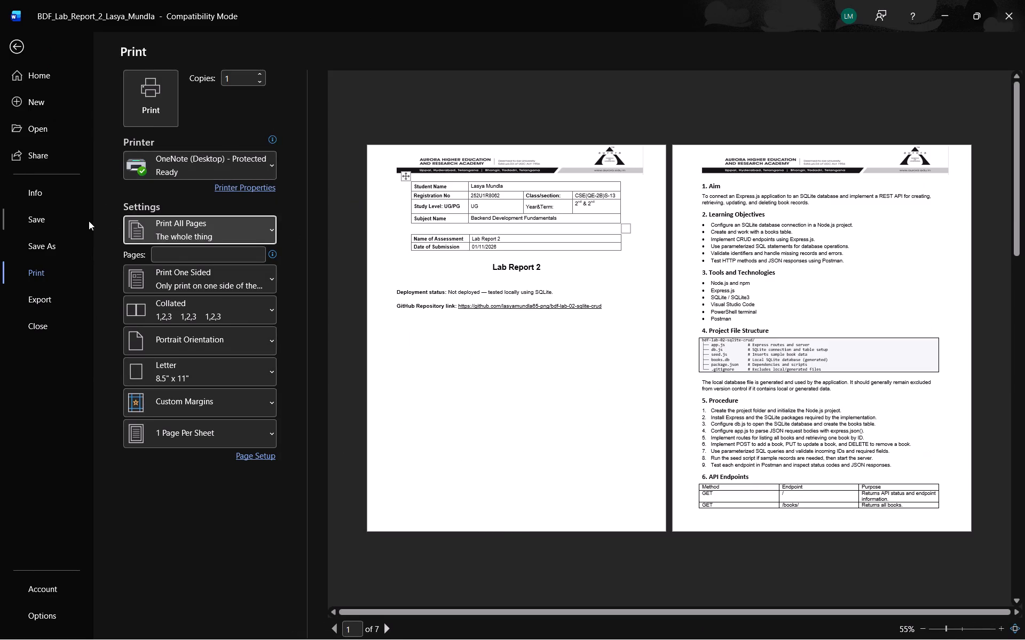
Save Lab Report 2 as a PDF named bdf_labreport02_lasya in the bdf_labreports_lasya folder under Documents, 2nd year 2term.
click(53, 238)
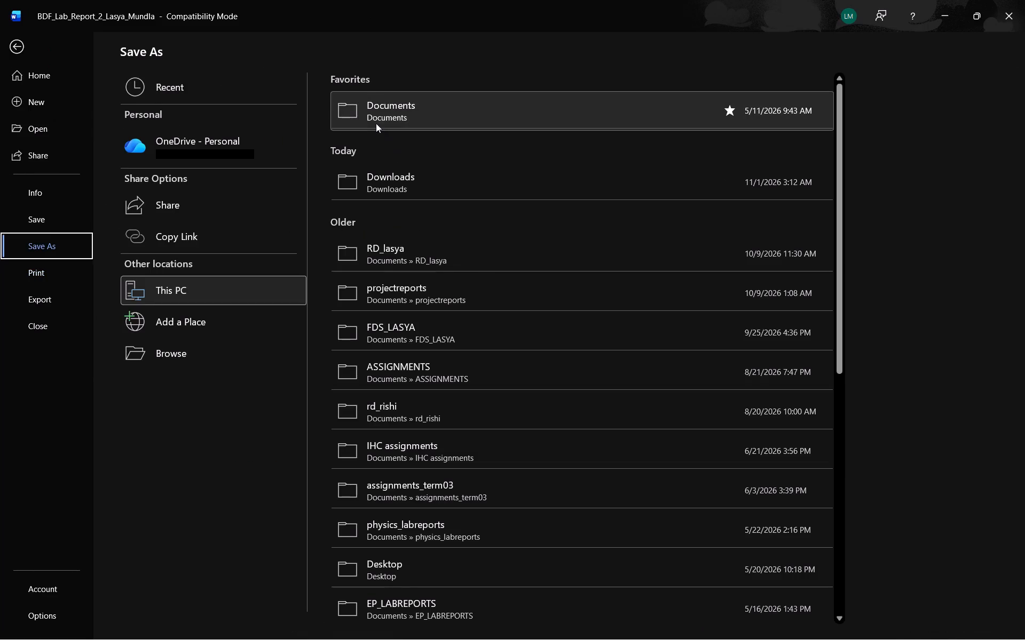
double_click(376, 123)
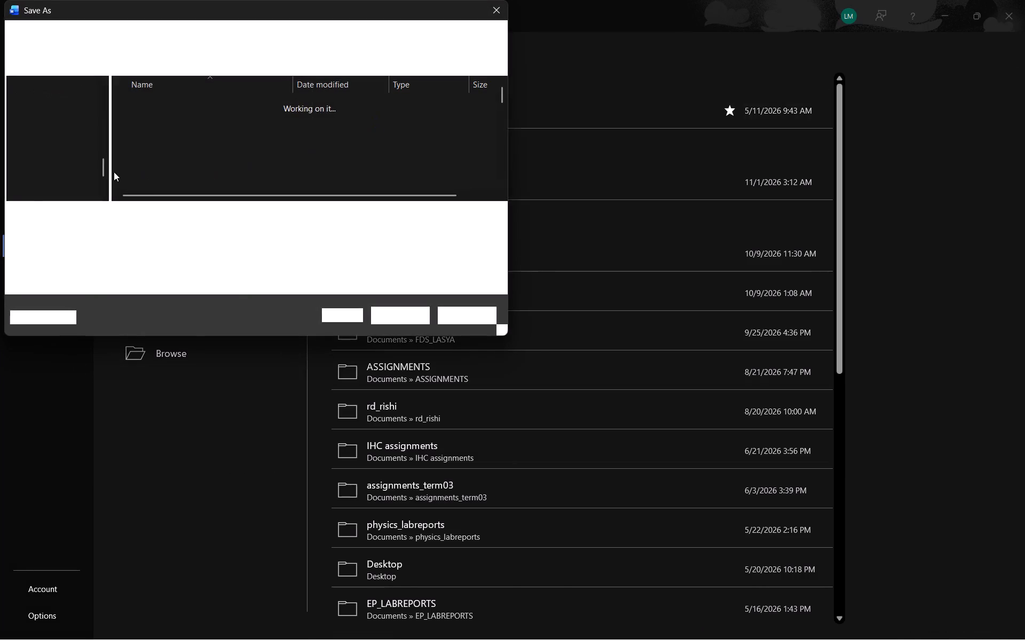
double_click(172, 101)
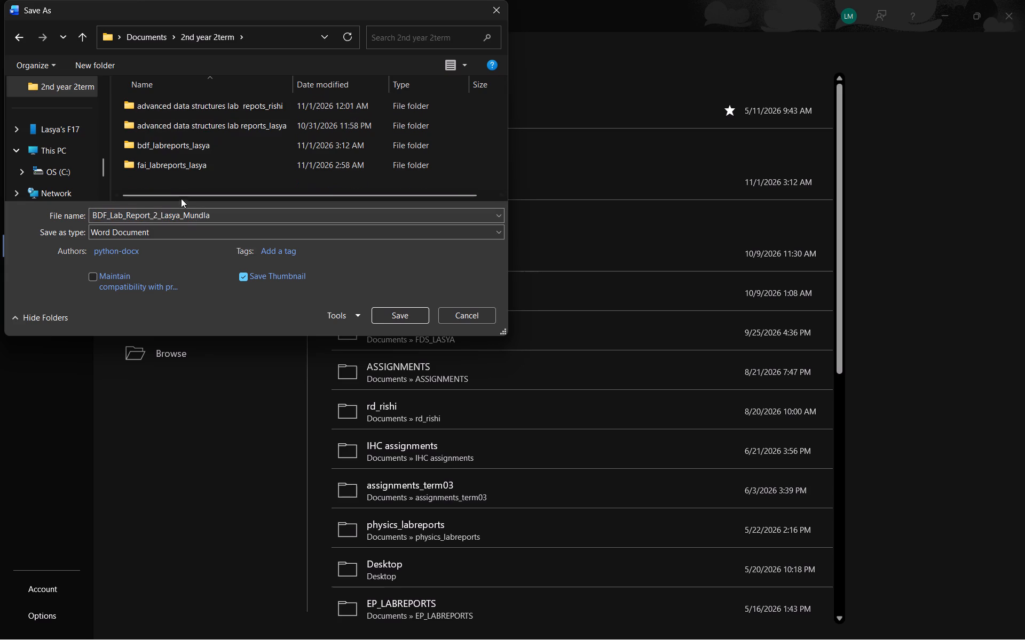
click(187, 233)
click(178, 313)
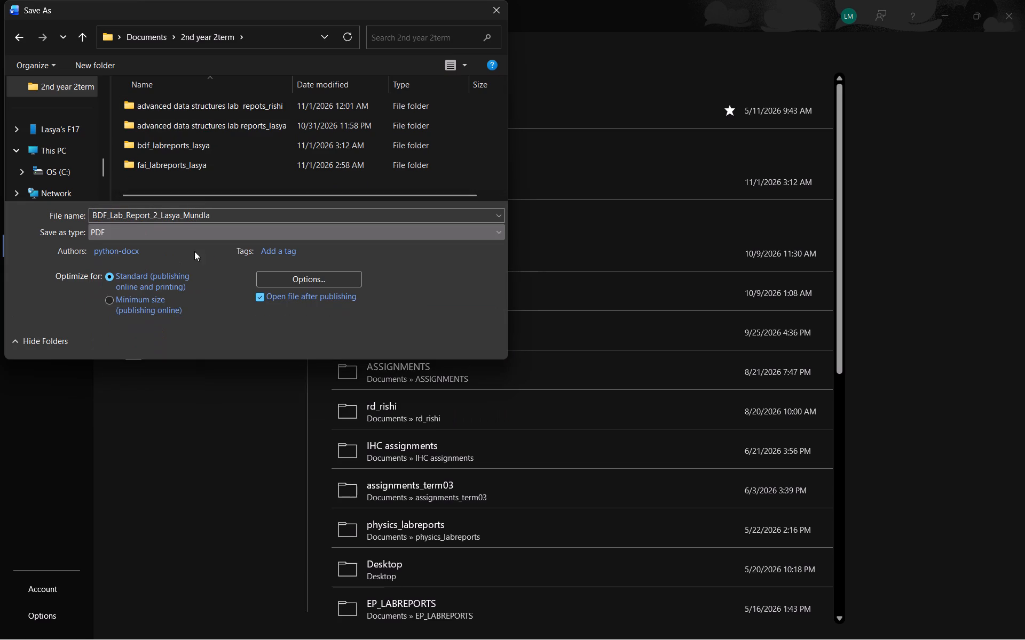
double_click(189, 147)
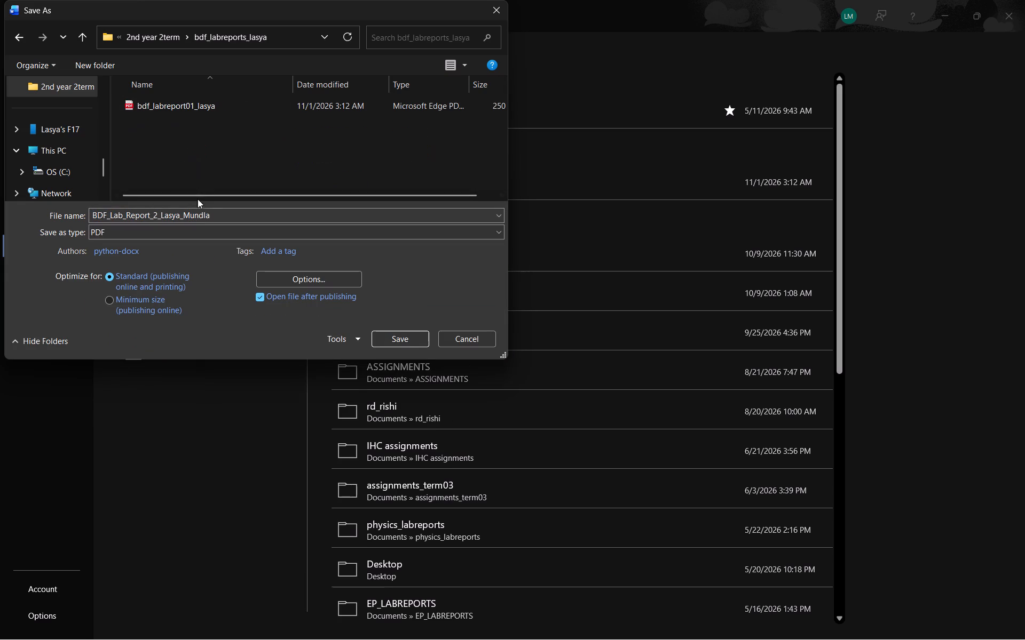
click(219, 217)
key(backslash)
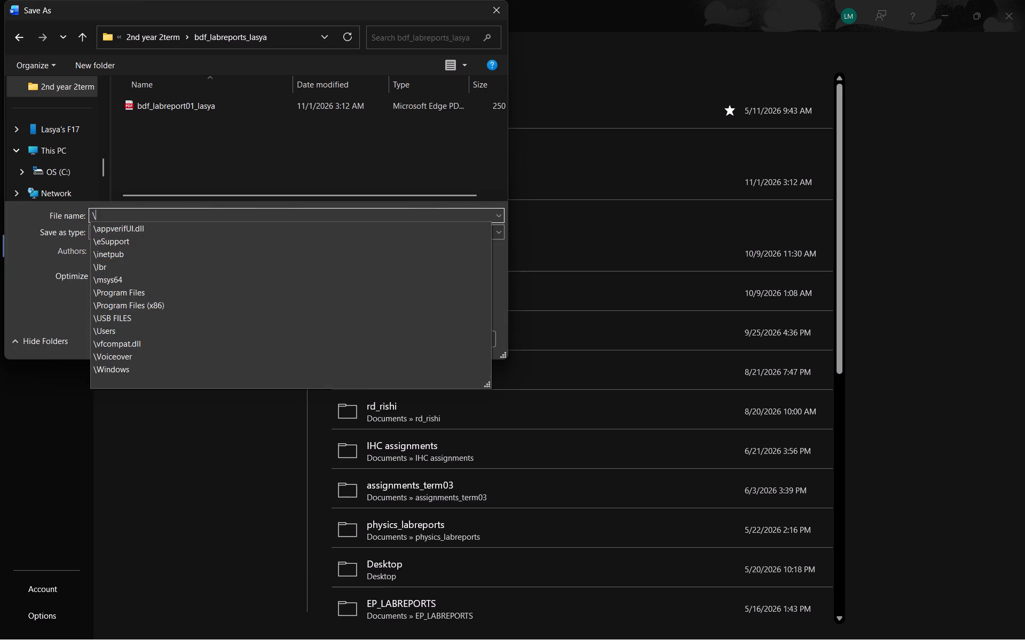
key(BackSpace)
text(bdf)
click(182, 228)
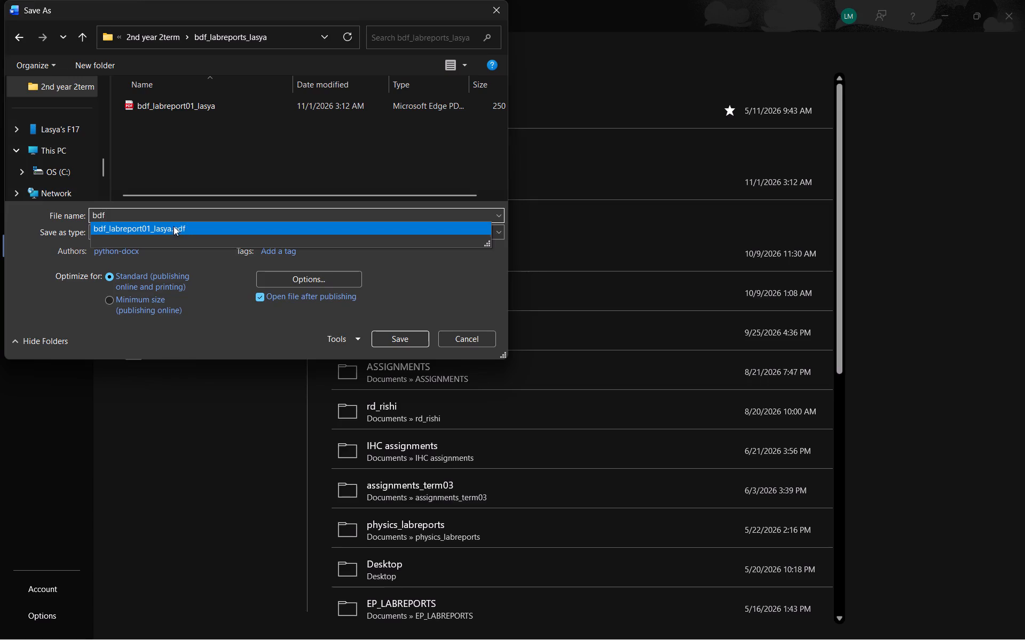
click(148, 213)
key(BackSpace)
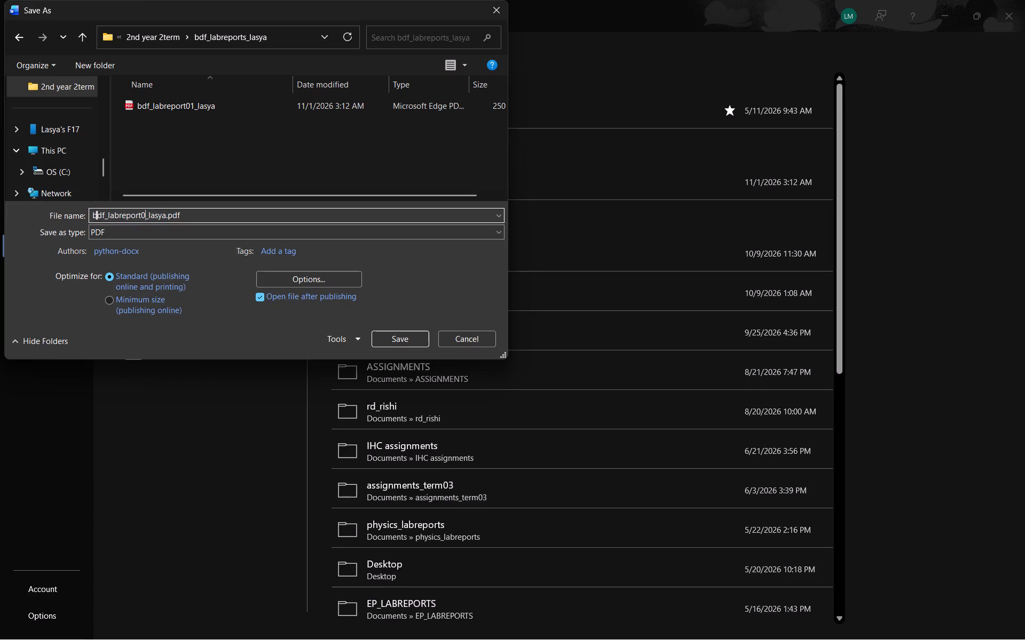
key(2)
key(Return)
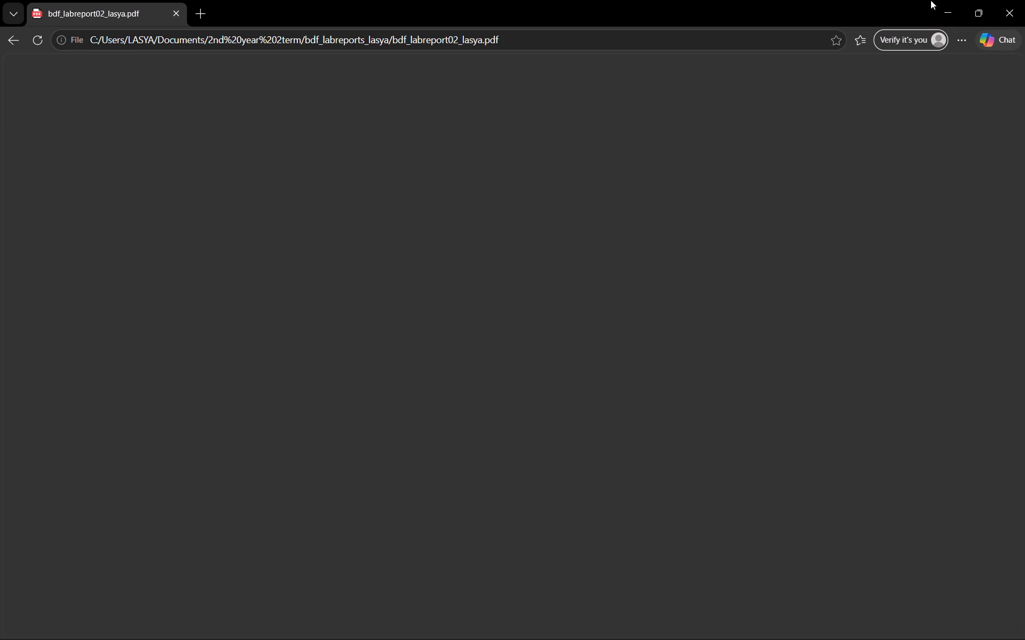
Close the exported PDF and the BDF Lab Report 2 document, saving the document's changes.
click(1010, 11)
click(998, 16)
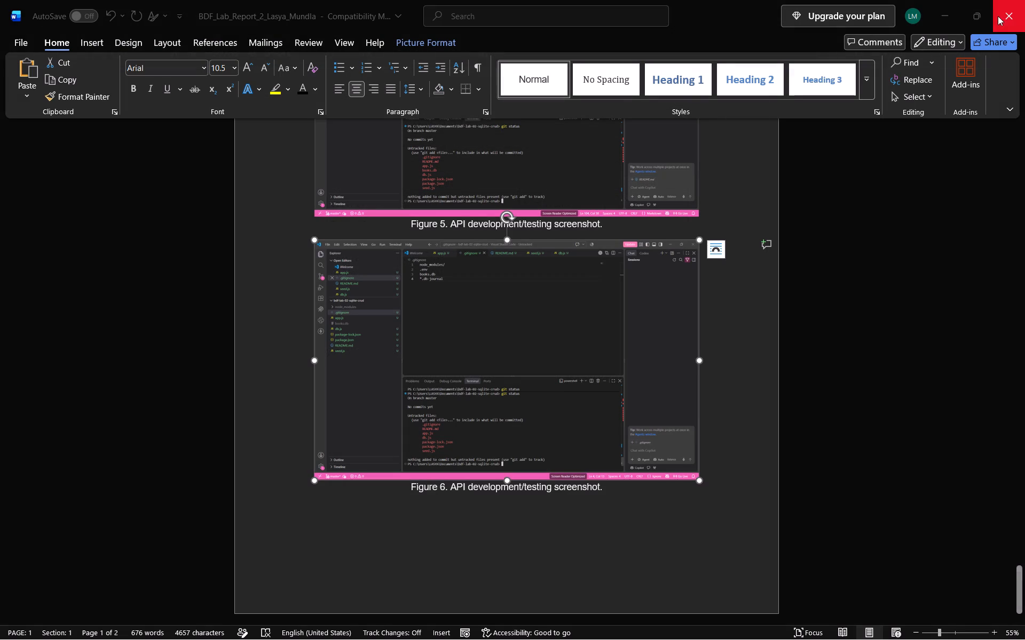
click(499, 425)
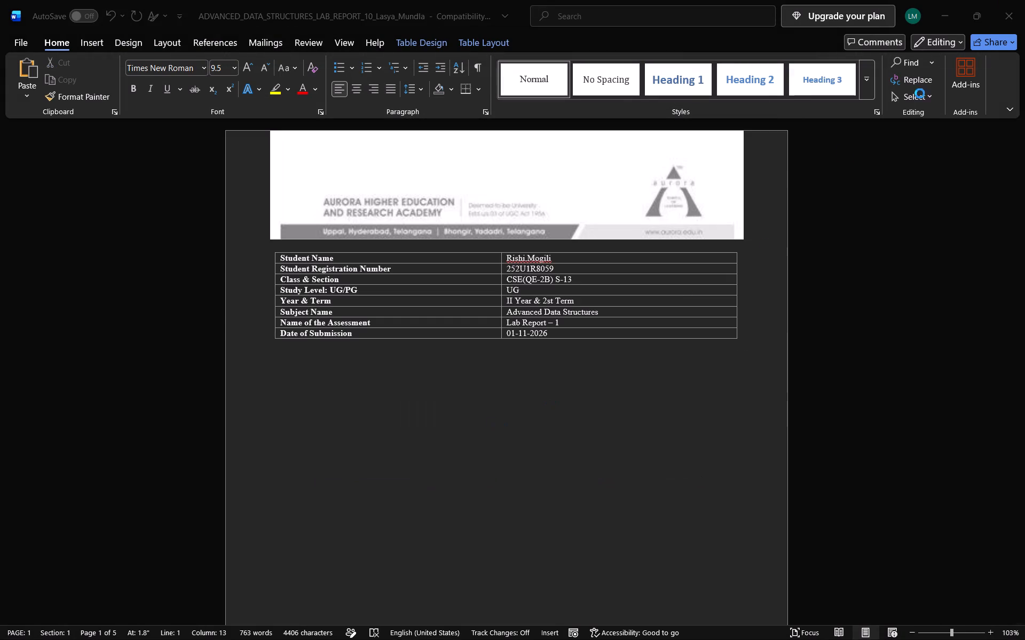
Close the Advanced Data Structures Lab Report 10 document without saving its changes.
click(1020, 21)
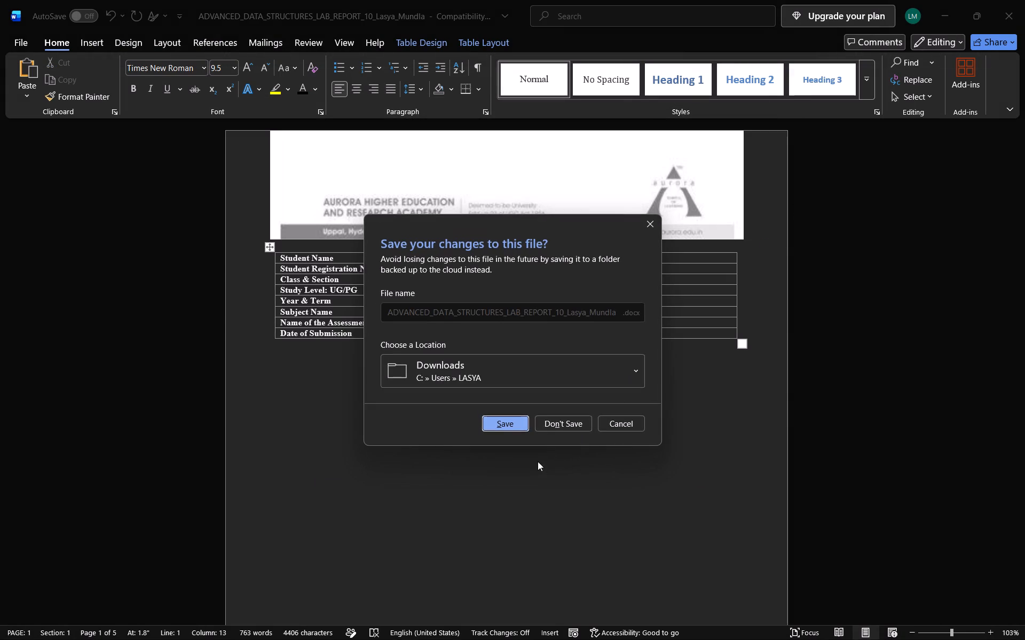
click(559, 421)
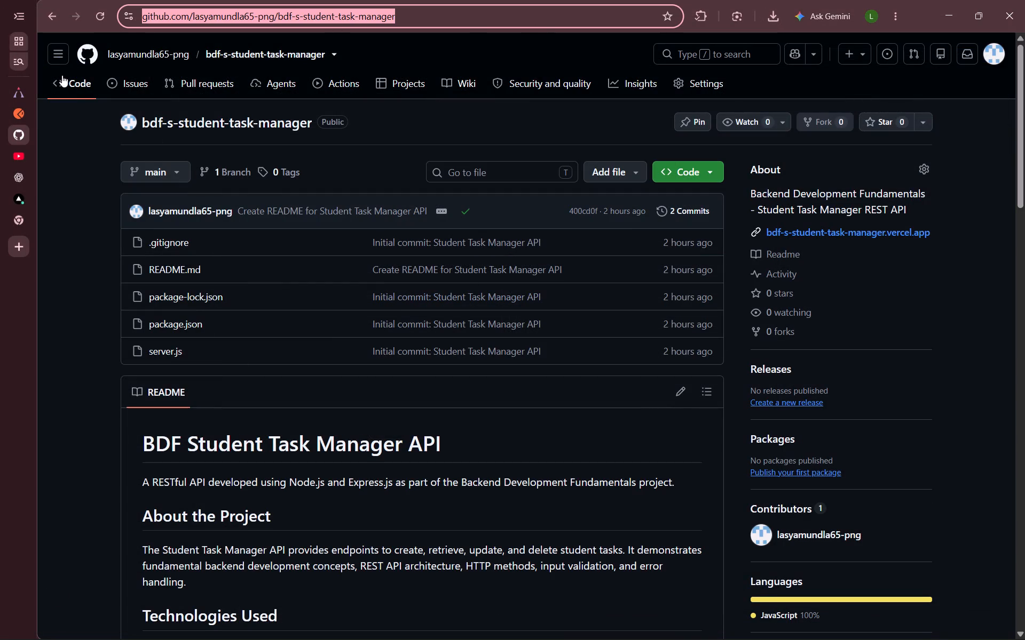
Switch to the Aurora assessments page in Chrome and upload bdf_labreport01_lasya from bdf_labreports_lasya for Backend Development Fundamentals Lab Report 1.
click(8, 89)
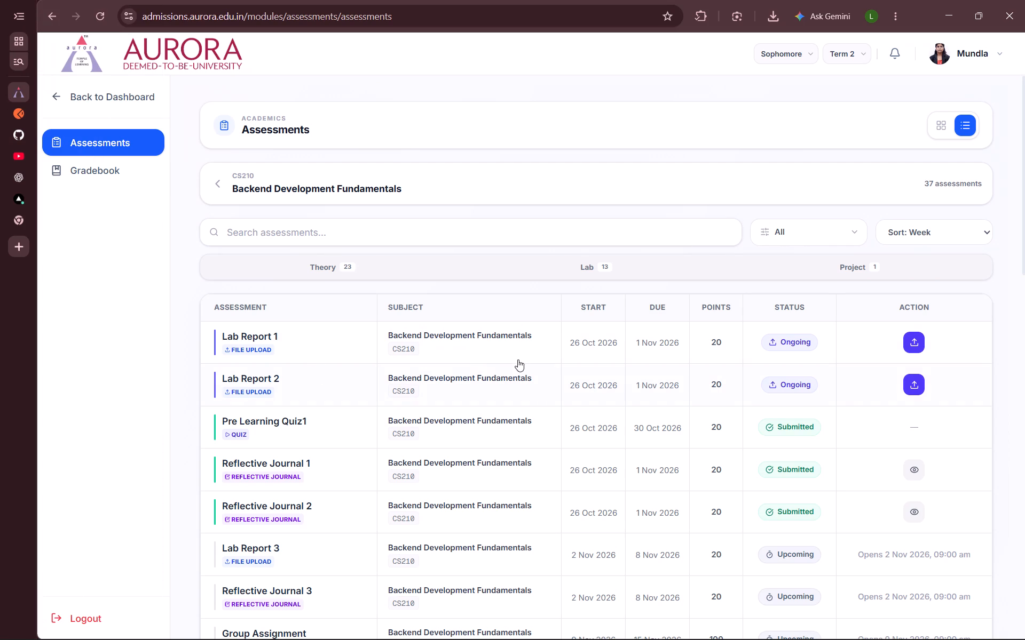
click(911, 347)
click(913, 342)
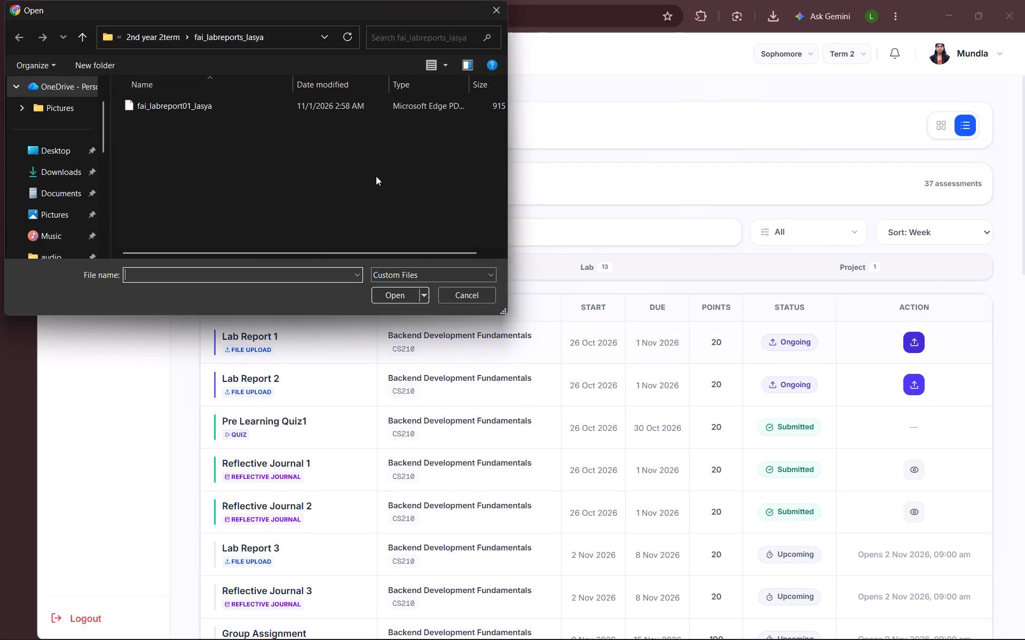
click(138, 35)
double_click(168, 147)
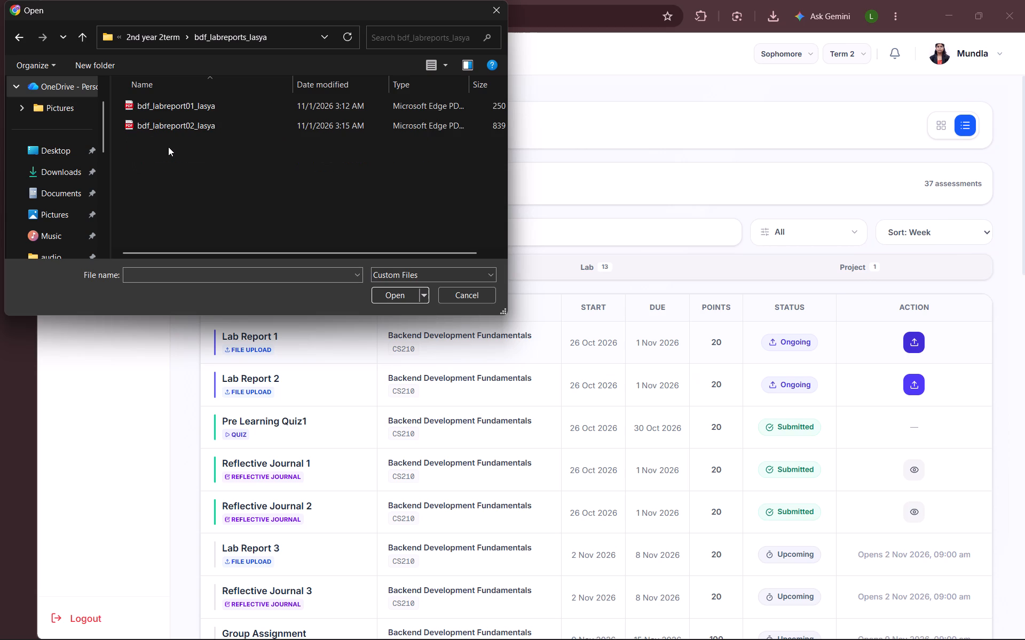
double_click(151, 109)
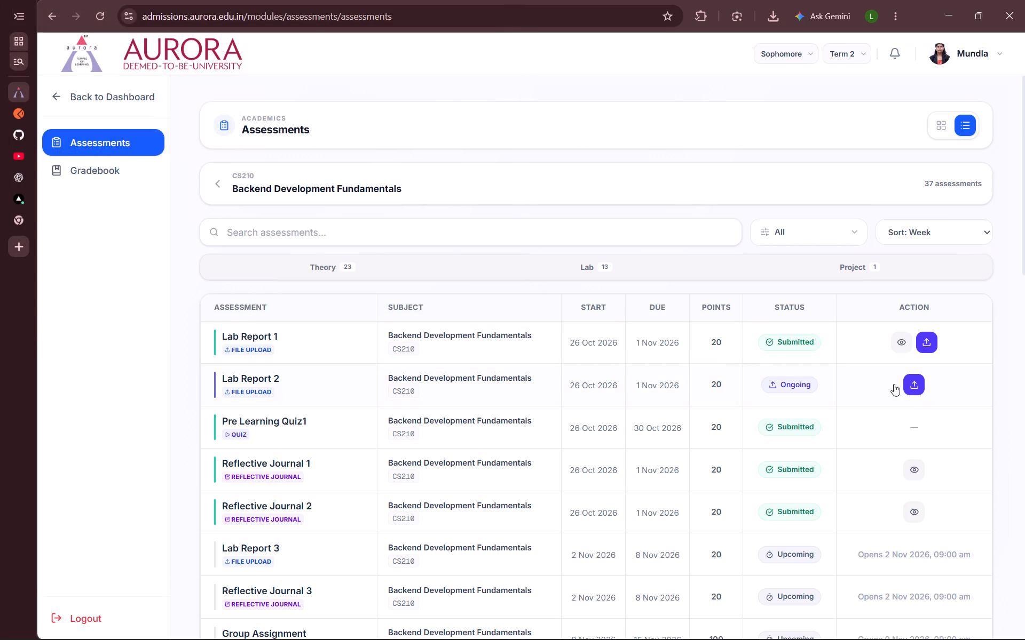
Upload bdf_labreport02_lasya as the submission for Backend Development Fundamentals Lab Report 2.
click(911, 388)
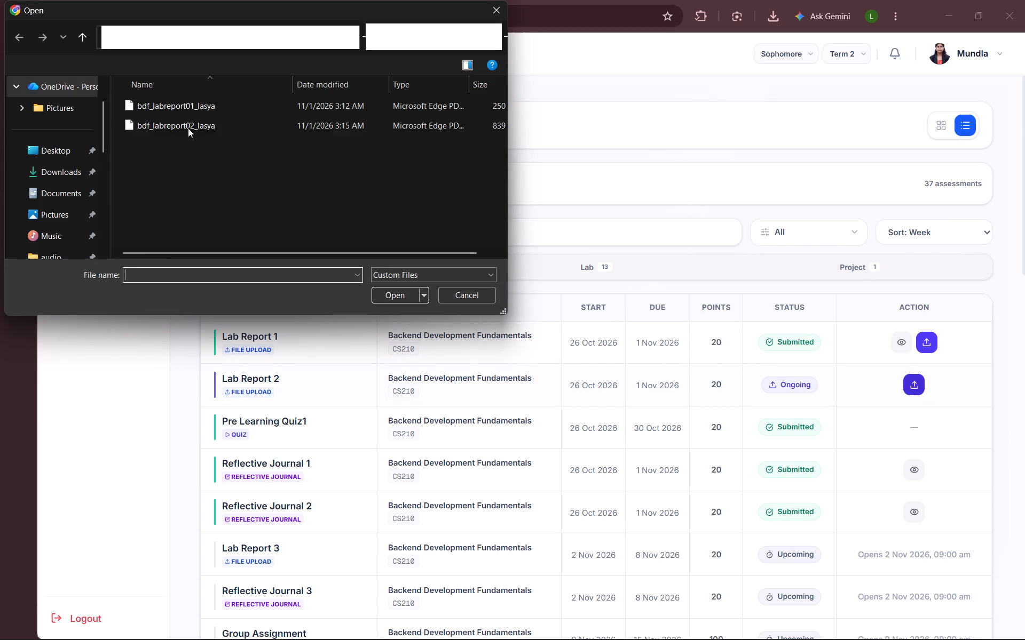
double_click(182, 124)
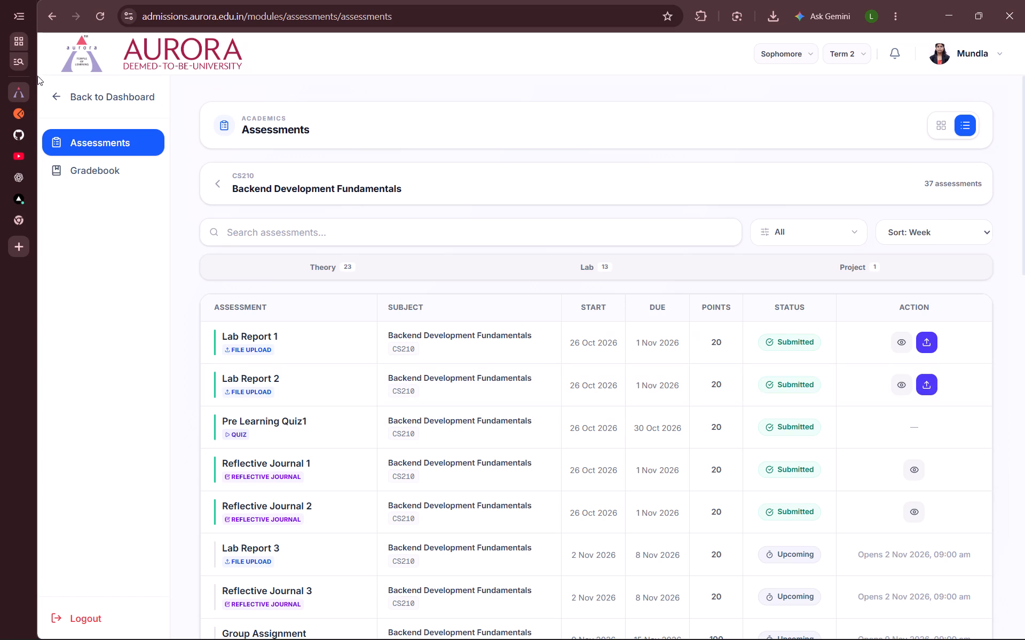
Check the subject overview and the Research And Publication Ethics assessments for work still due.
click(57, 98)
click(294, 330)
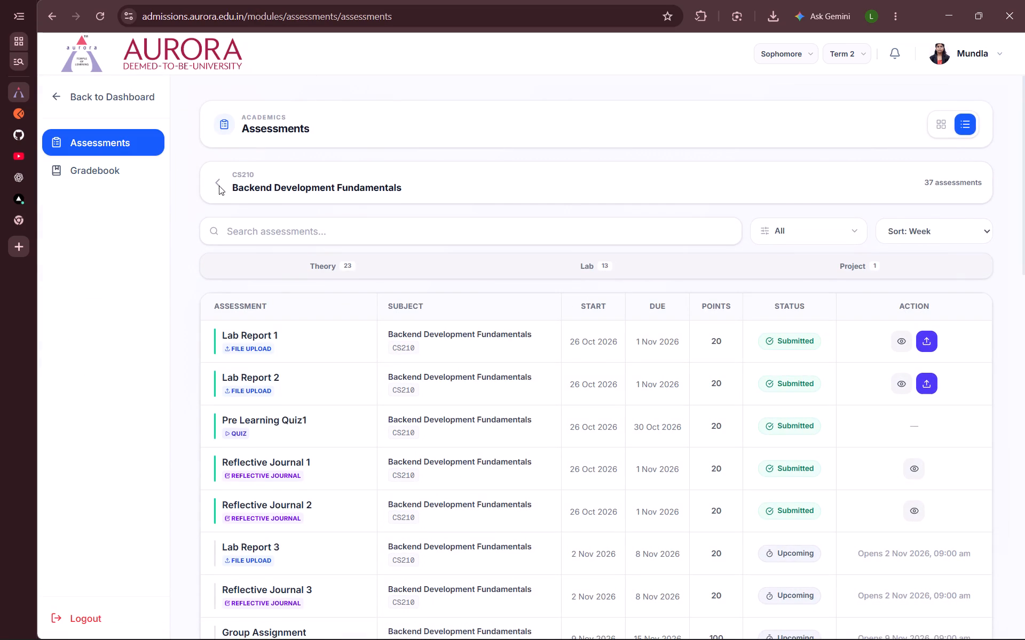
click(219, 183)
scroll(367, 304, down, 1)
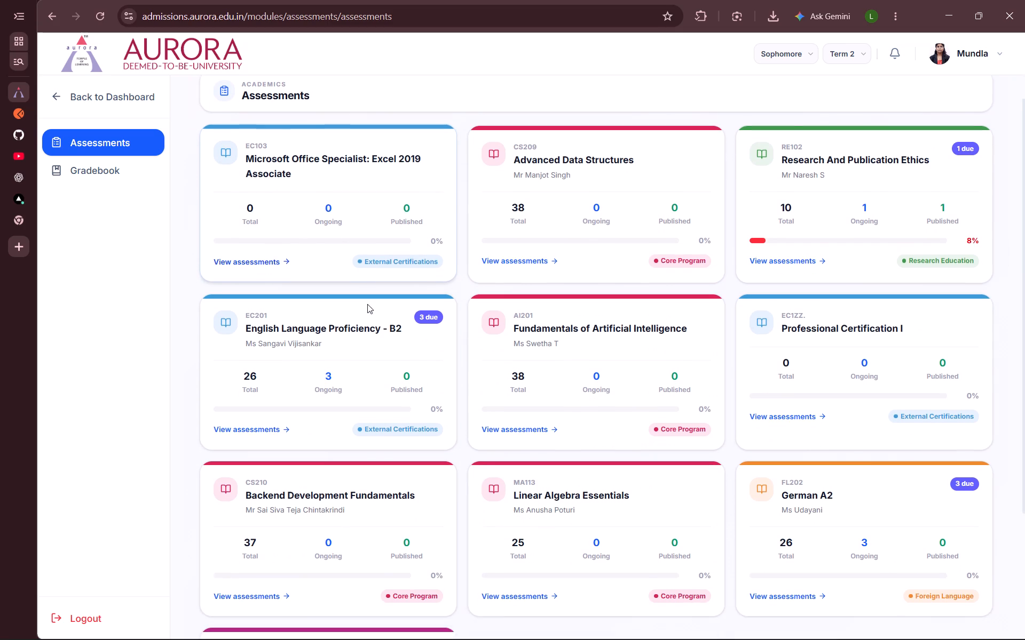
scroll(367, 304, down, 1)
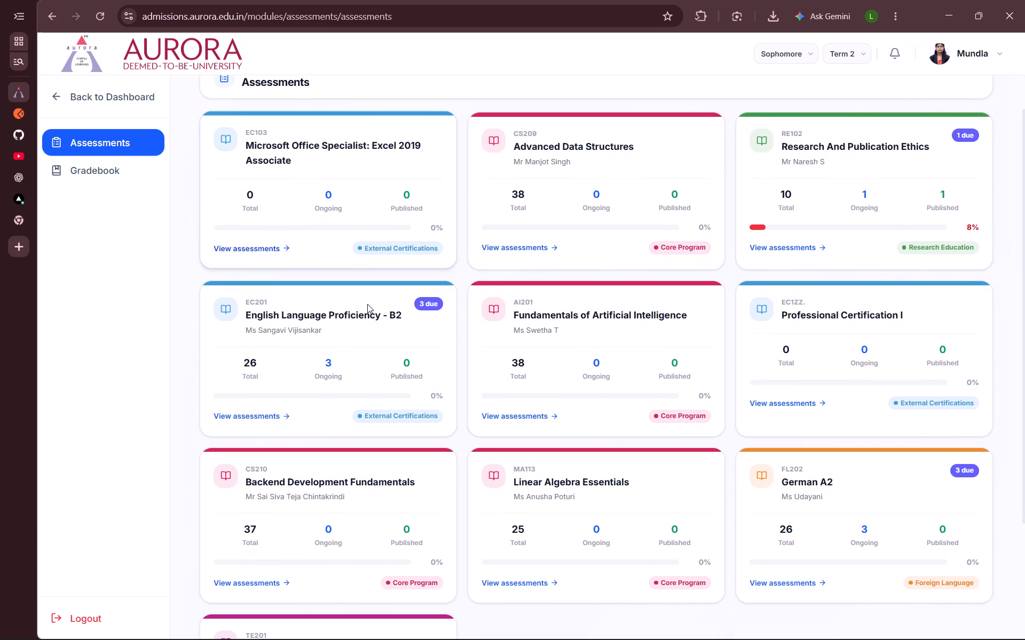
scroll(367, 304, down, 1)
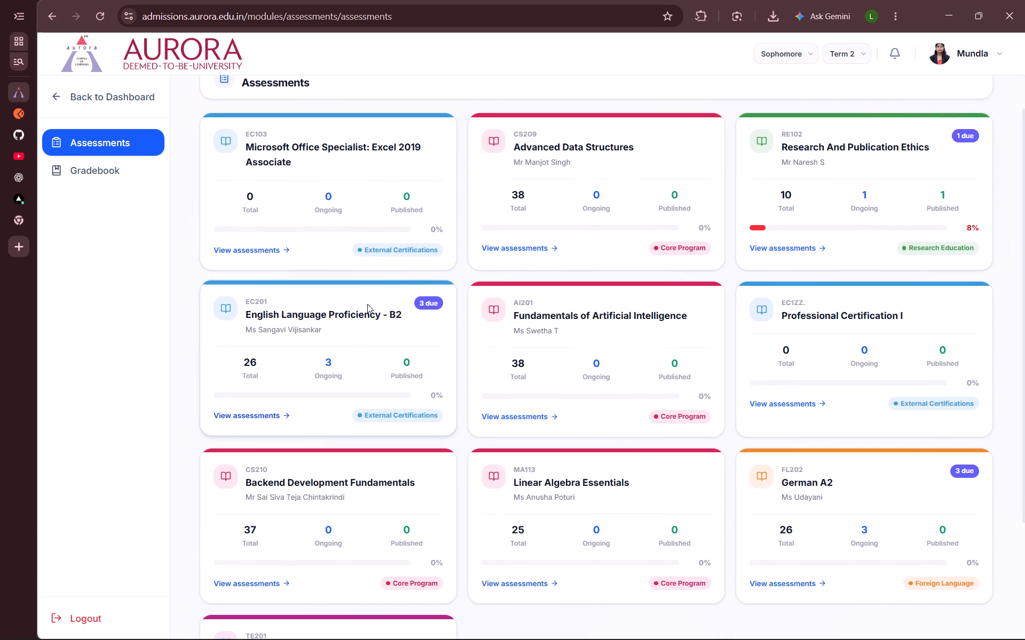
click(803, 184)
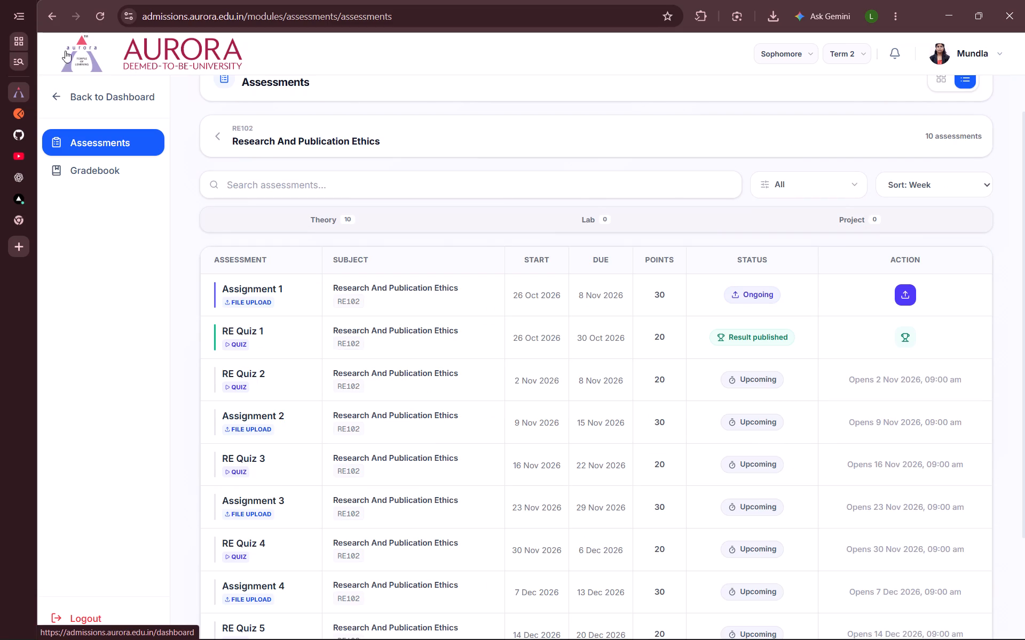
click(68, 91)
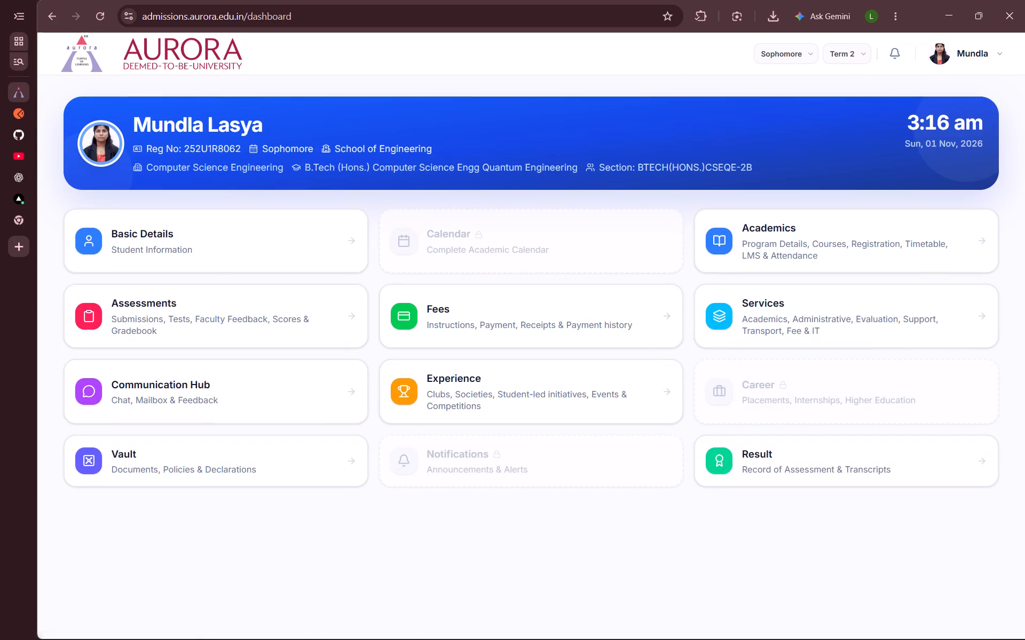
click(231, 311)
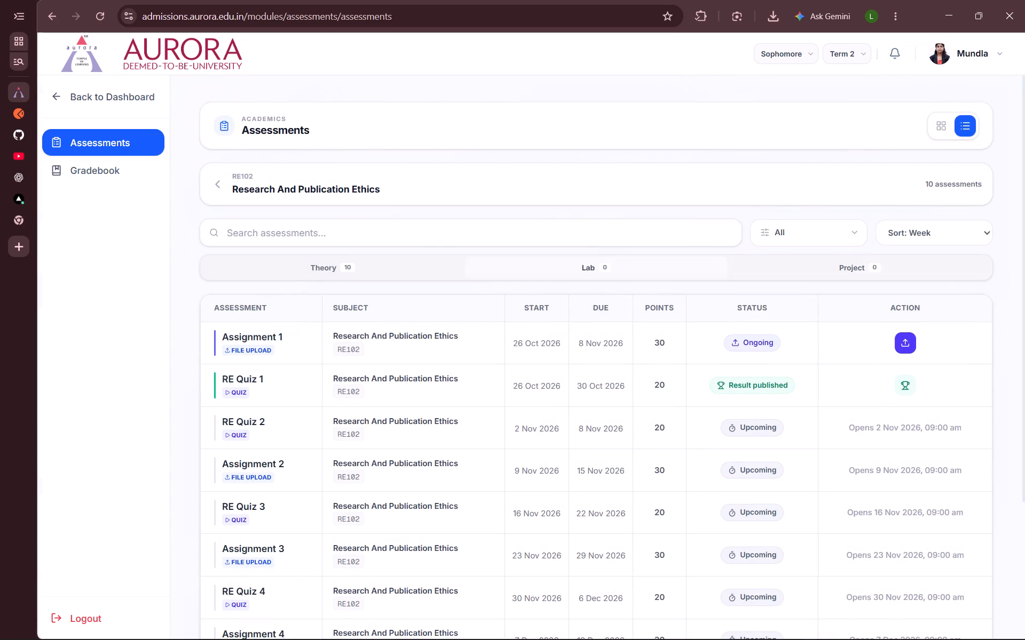
click(258, 182)
click(214, 187)
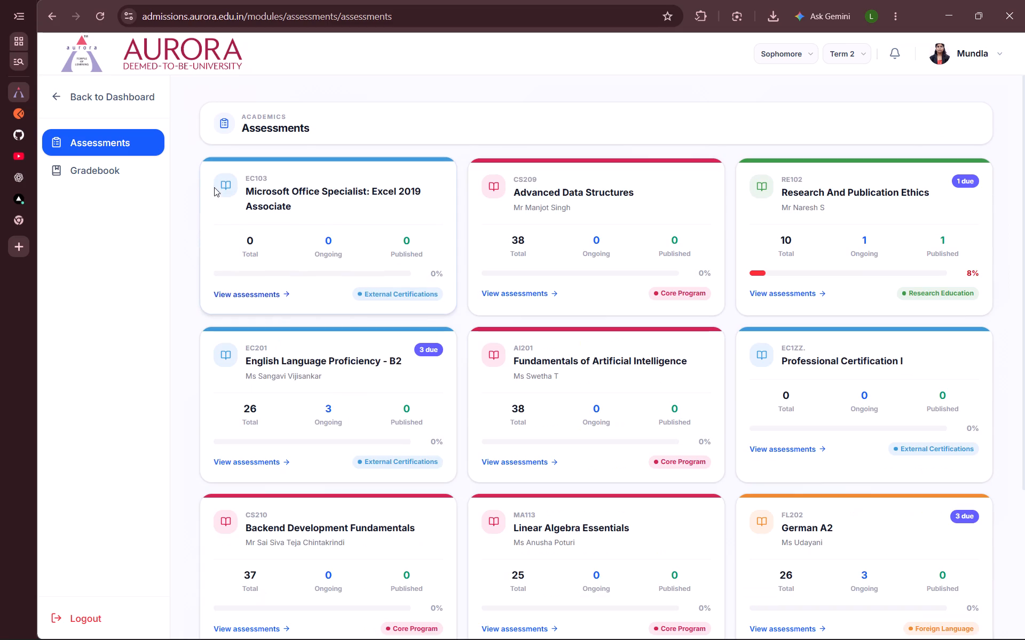